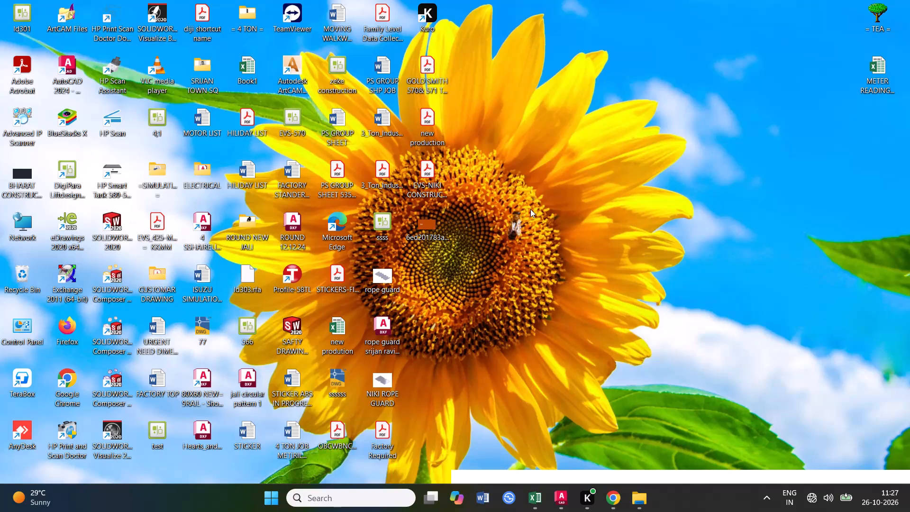
Open Microsoft Word and create a new blank document, dismissing the macro support message.
{"action": "left_click", "coordinate": [482, 503]}
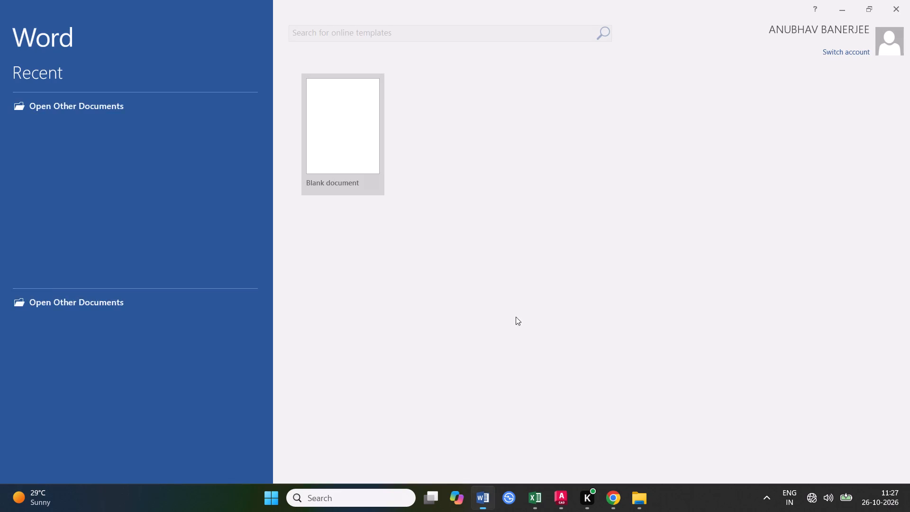
{"action": "left_click", "coordinate": [339, 151]}
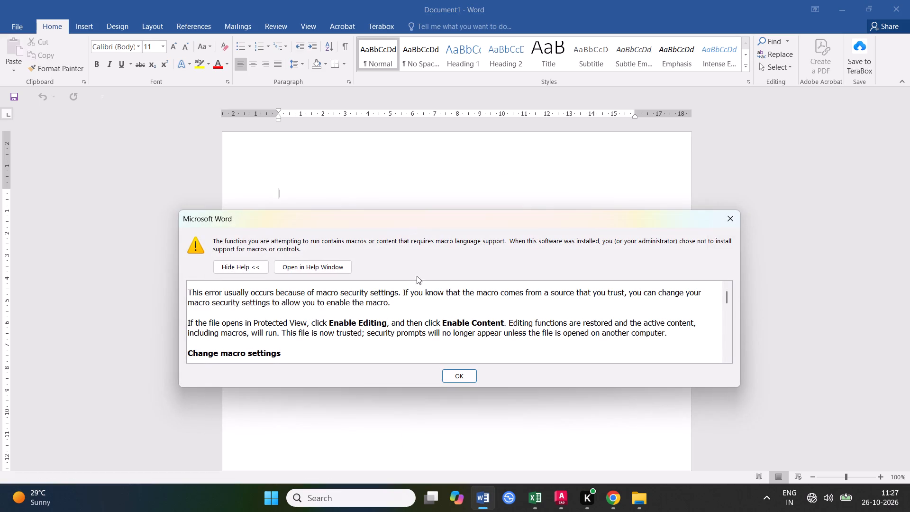
{"action": "double_click", "coordinate": [462, 376]}
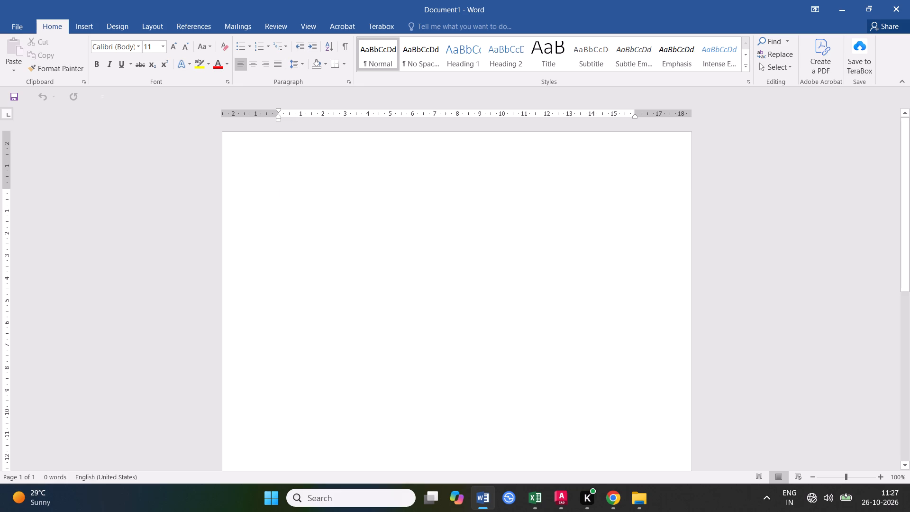
Set the empty first paragraph of the new document to centre alignment.
{"action": "left_click", "coordinate": [250, 63]}
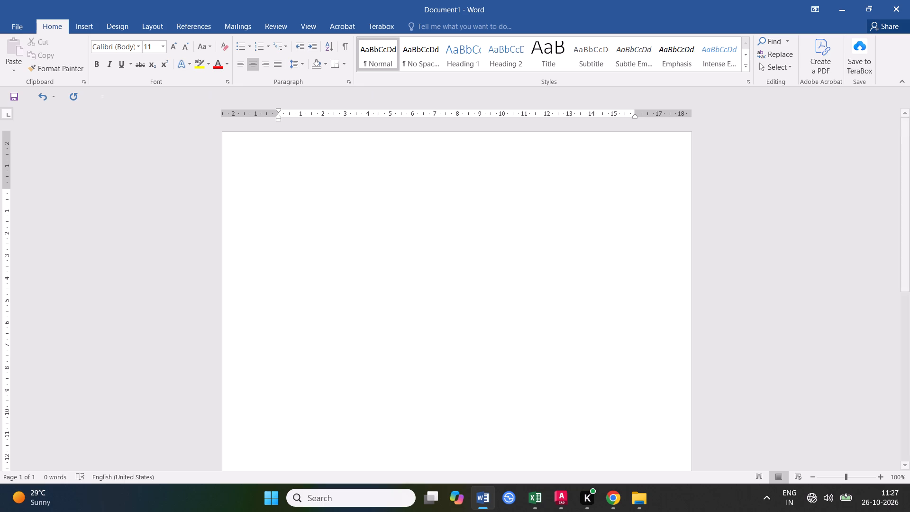
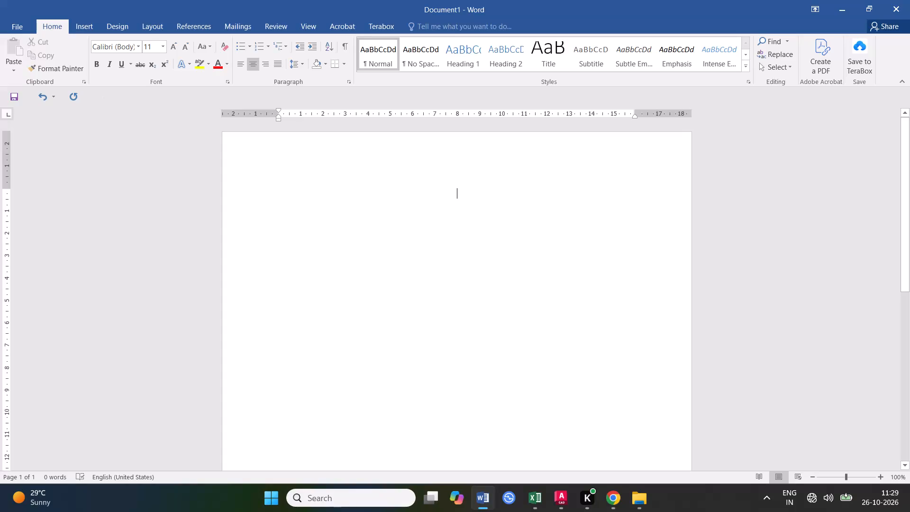
Change the page orientation of the blank document to landscape.
{"action": "left_click", "coordinate": [446, 202]}
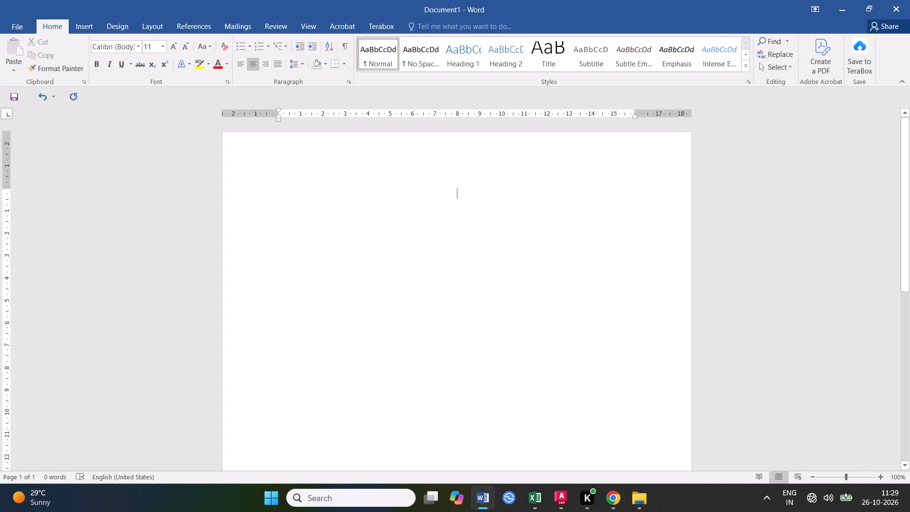
{"action": "left_click", "coordinate": [410, 225]}
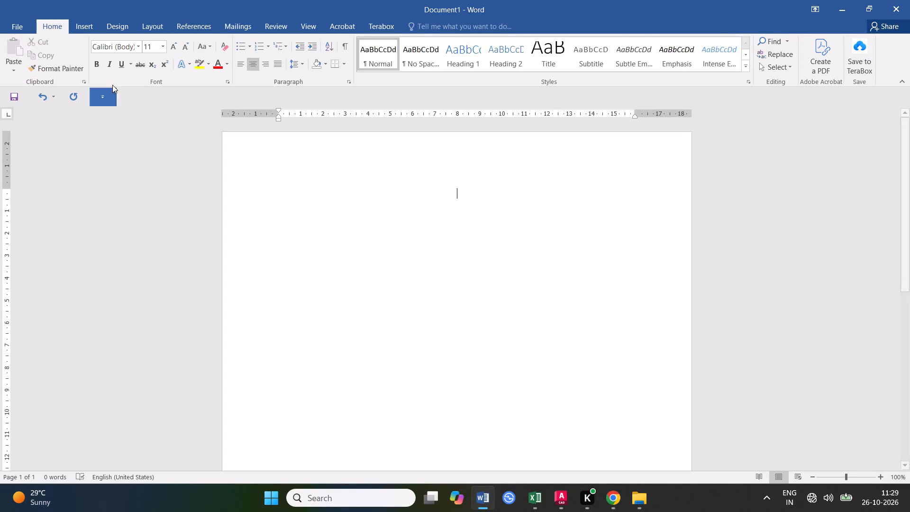
{"action": "left_click", "coordinate": [151, 22]}
{"action": "left_click", "coordinate": [60, 66]}
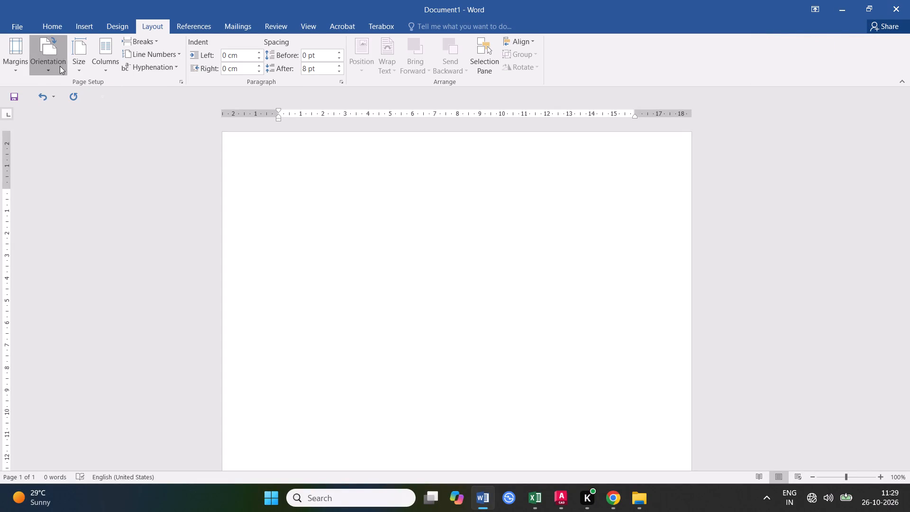
{"action": "left_click", "coordinate": [76, 110]}
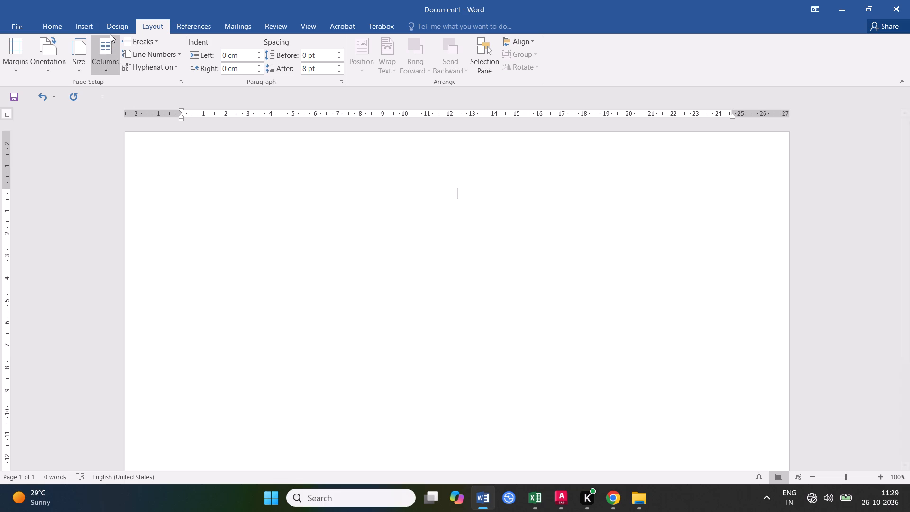
Increase the font size of the empty first line to 14.
{"action": "left_click", "coordinate": [90, 27]}
{"action": "left_click", "coordinate": [54, 28]}
{"action": "left_click", "coordinate": [80, 28]}
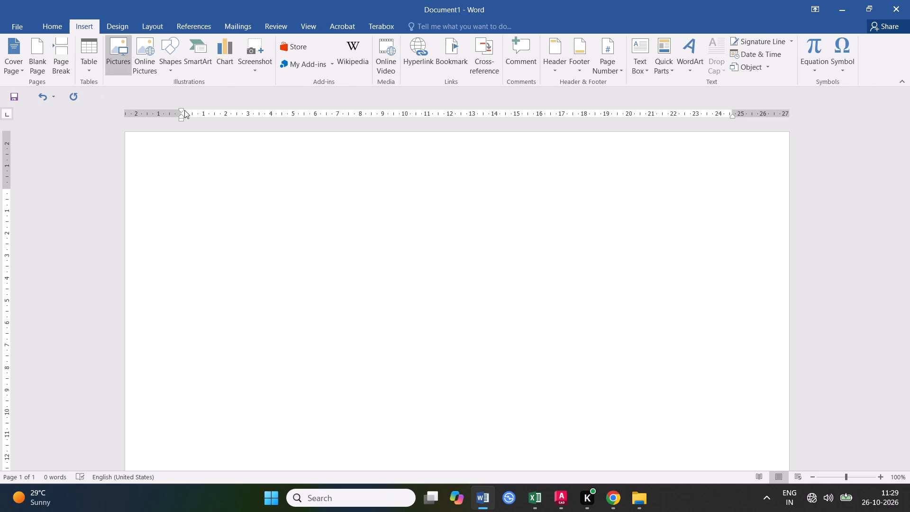
{"action": "left_click", "coordinate": [58, 29]}
{"action": "double_click", "coordinate": [97, 67]}
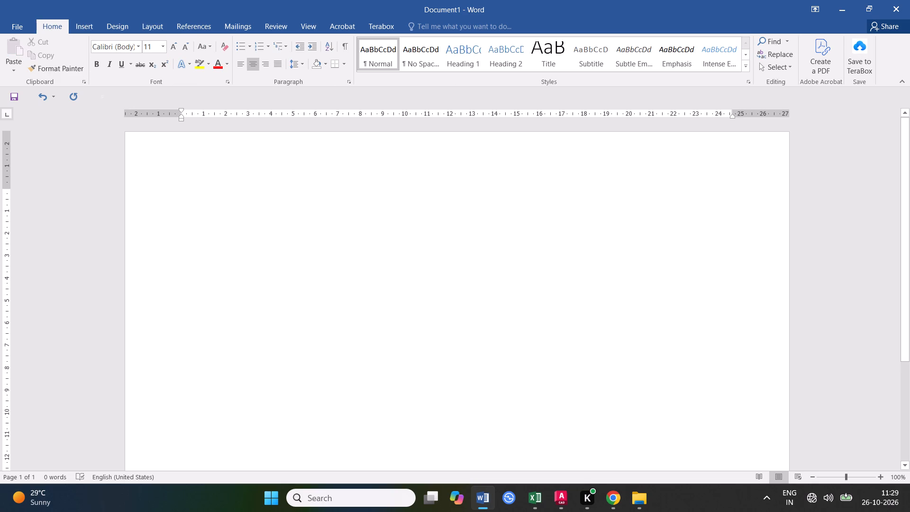
{"action": "double_click", "coordinate": [170, 47]}
Enter the heading on the first line: the name followed by "- 187 , LC 10".
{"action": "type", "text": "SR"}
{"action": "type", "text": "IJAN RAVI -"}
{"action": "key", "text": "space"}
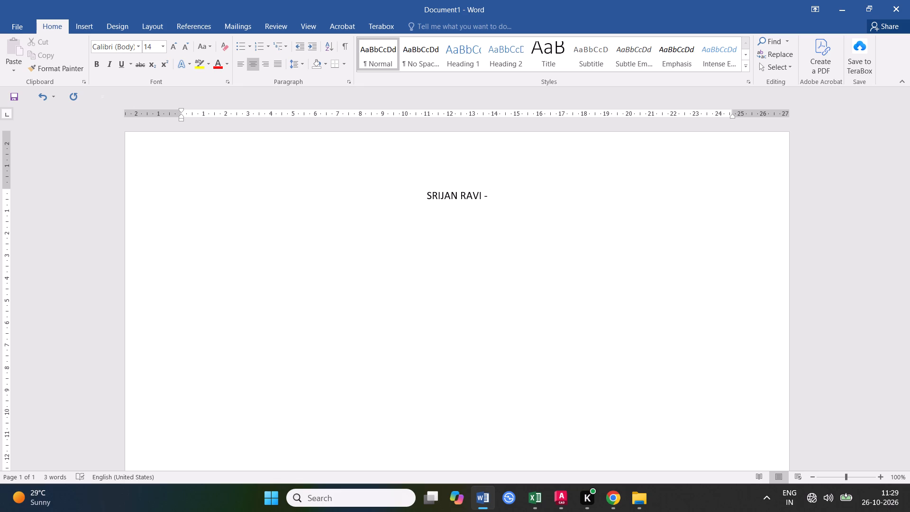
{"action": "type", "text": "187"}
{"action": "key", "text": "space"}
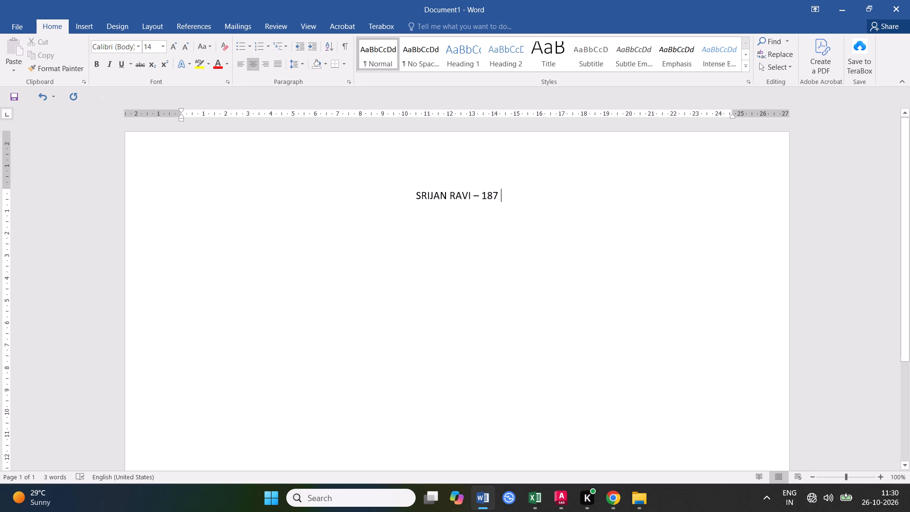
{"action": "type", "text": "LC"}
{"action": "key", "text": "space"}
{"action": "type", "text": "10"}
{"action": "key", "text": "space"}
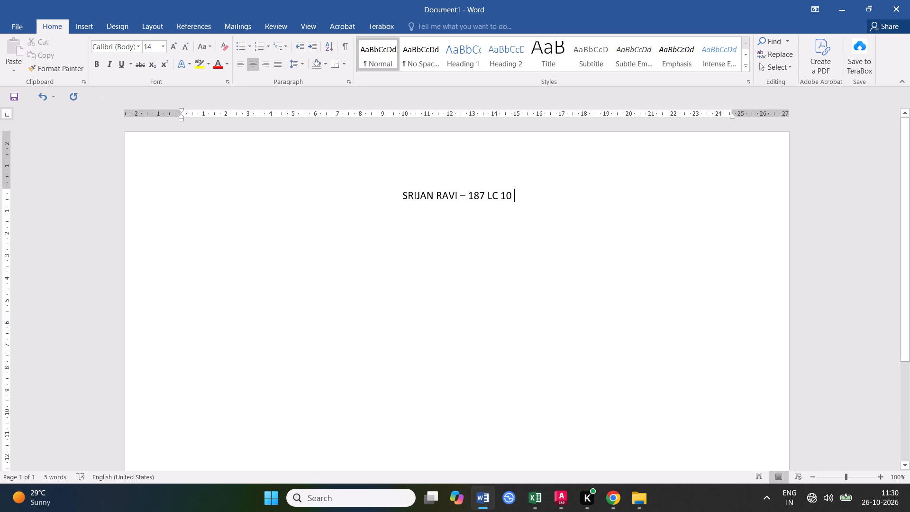
{"action": "left_click", "coordinate": [483, 195]}
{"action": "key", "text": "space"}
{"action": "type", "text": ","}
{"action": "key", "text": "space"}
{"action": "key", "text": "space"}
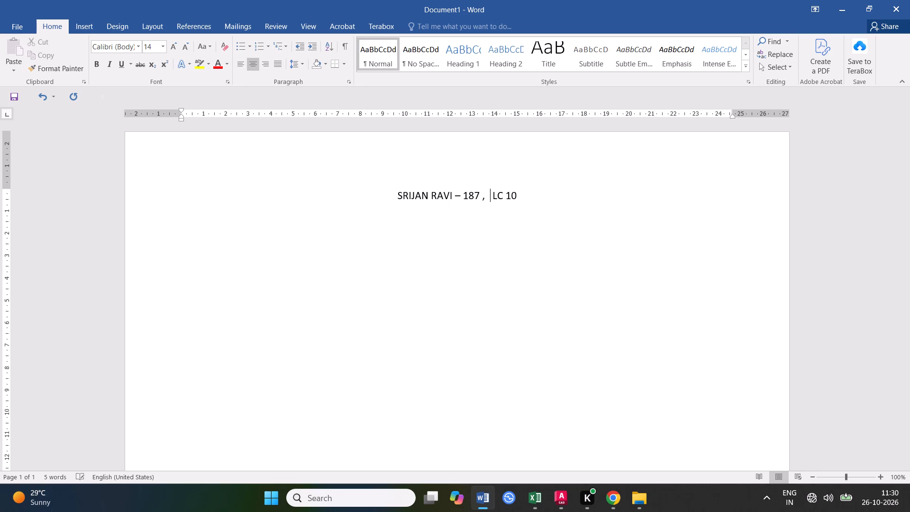
Append "(1.5 TON )" to the end of the heading and add a line below it.
{"action": "left_click", "coordinate": [522, 201]}
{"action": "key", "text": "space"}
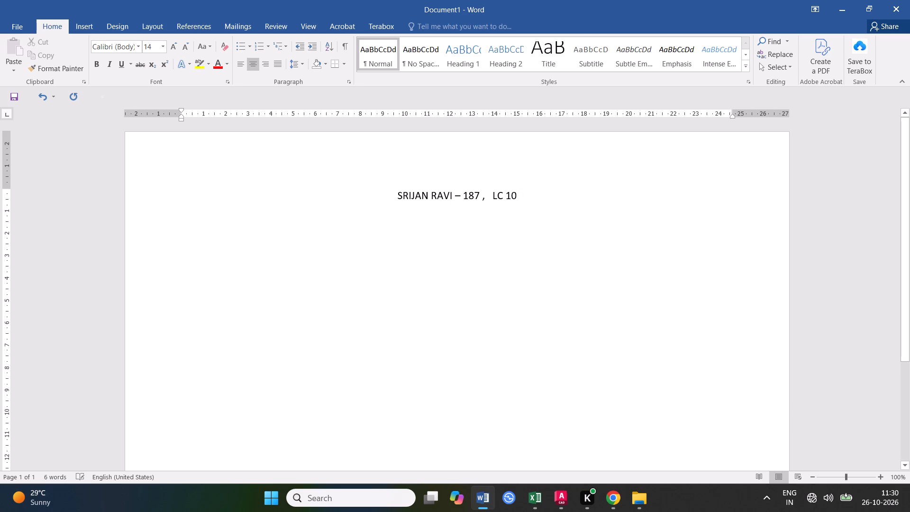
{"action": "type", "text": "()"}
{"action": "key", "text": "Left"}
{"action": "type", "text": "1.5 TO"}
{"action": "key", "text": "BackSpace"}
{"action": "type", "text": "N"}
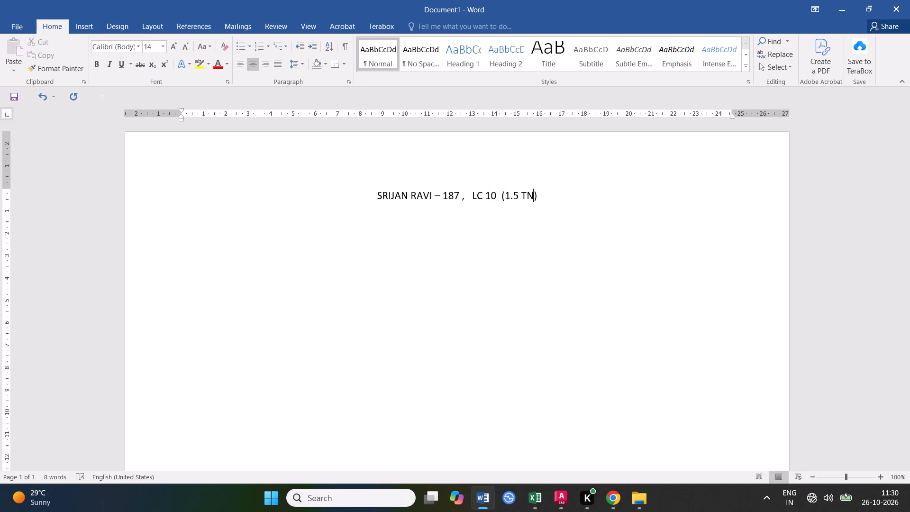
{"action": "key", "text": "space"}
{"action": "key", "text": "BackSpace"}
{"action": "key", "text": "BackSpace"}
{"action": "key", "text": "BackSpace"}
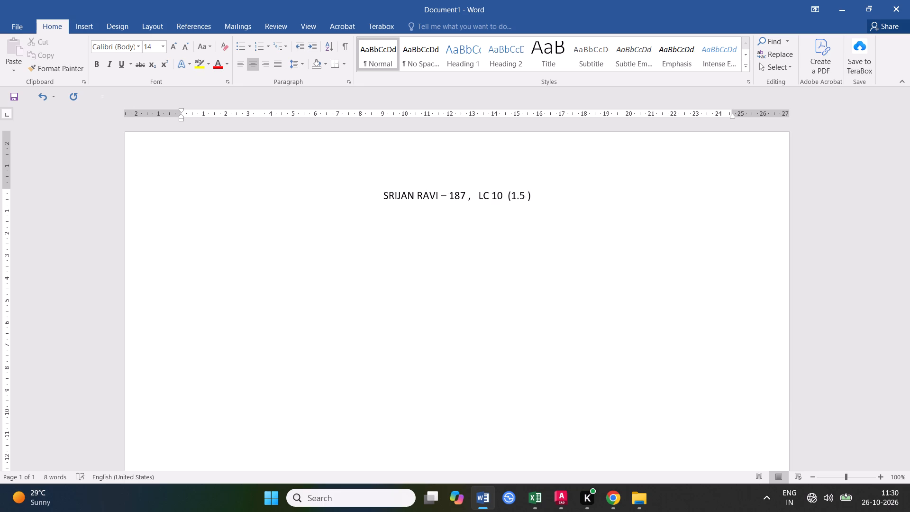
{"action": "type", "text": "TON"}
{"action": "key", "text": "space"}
{"action": "left_click", "coordinate": [546, 190]}
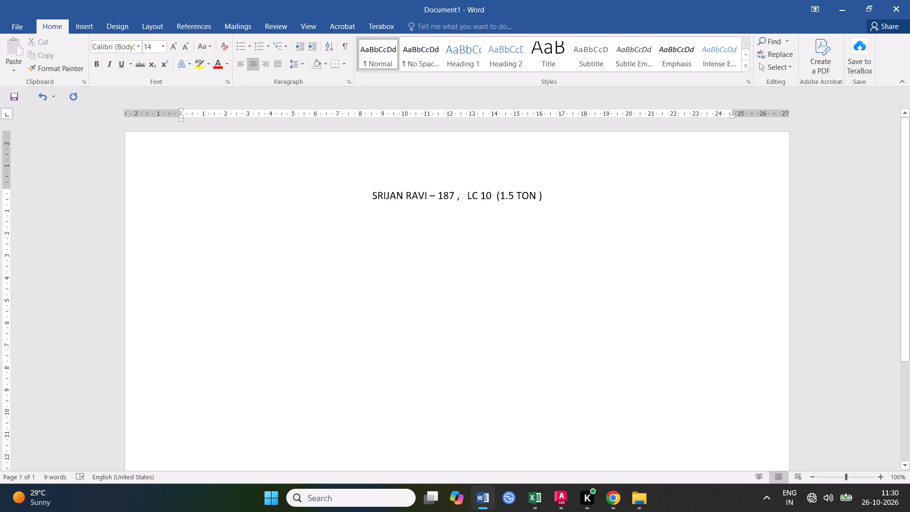
{"action": "key", "text": "Return"}
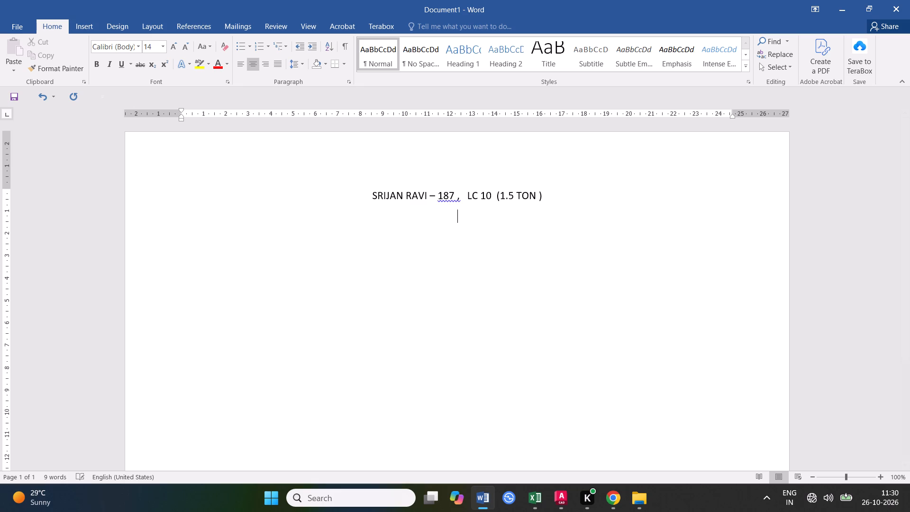
Append "G+5" to the end of the heading and add another line beneath it.
{"action": "left_click", "coordinate": [88, 27]}
{"action": "left_click", "coordinate": [259, 262]}
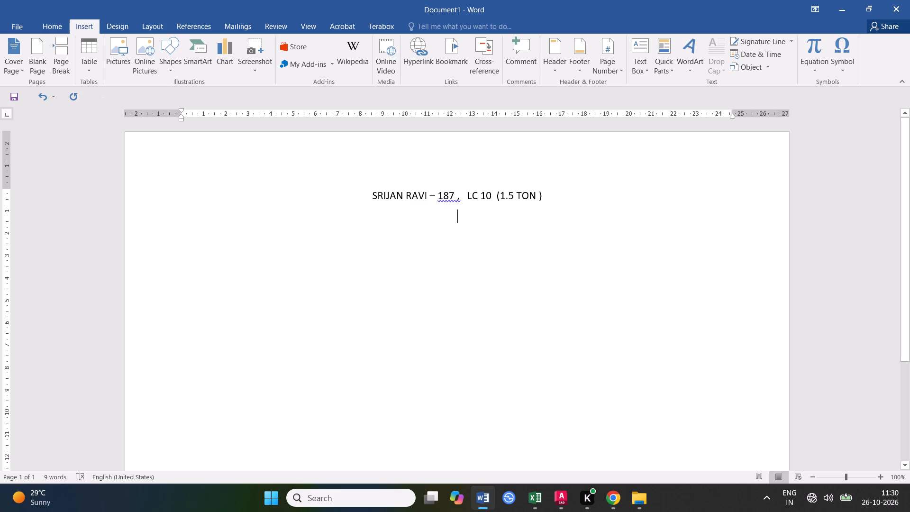
{"action": "left_click", "coordinate": [556, 198]}
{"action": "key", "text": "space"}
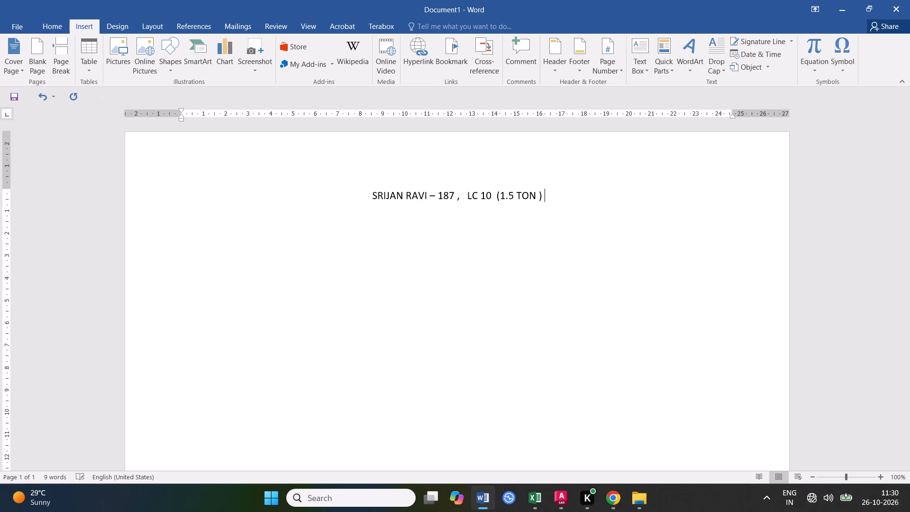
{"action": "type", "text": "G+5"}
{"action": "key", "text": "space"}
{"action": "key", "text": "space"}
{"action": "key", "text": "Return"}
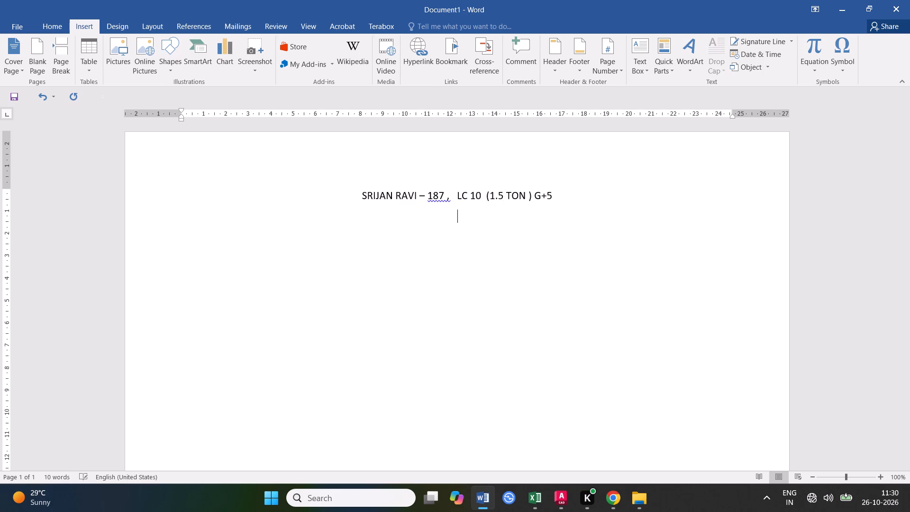
Start a left-aligned bulleted list on the line below the heading.
{"action": "left_click", "coordinate": [59, 27]}
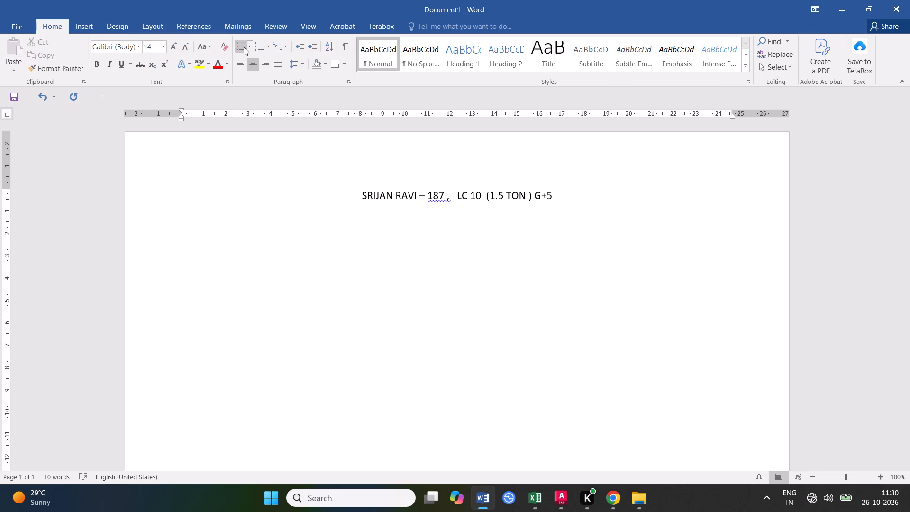
{"action": "left_click", "coordinate": [244, 46]}
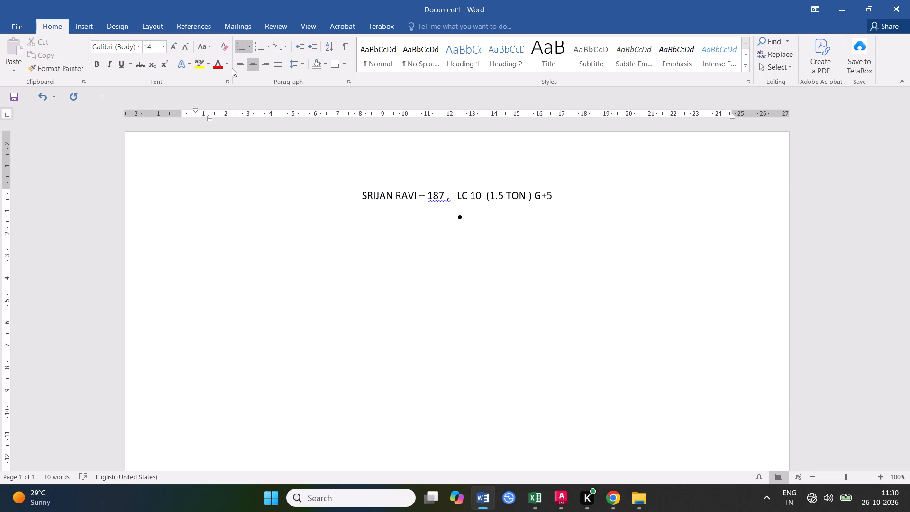
{"action": "left_click", "coordinate": [240, 67]}
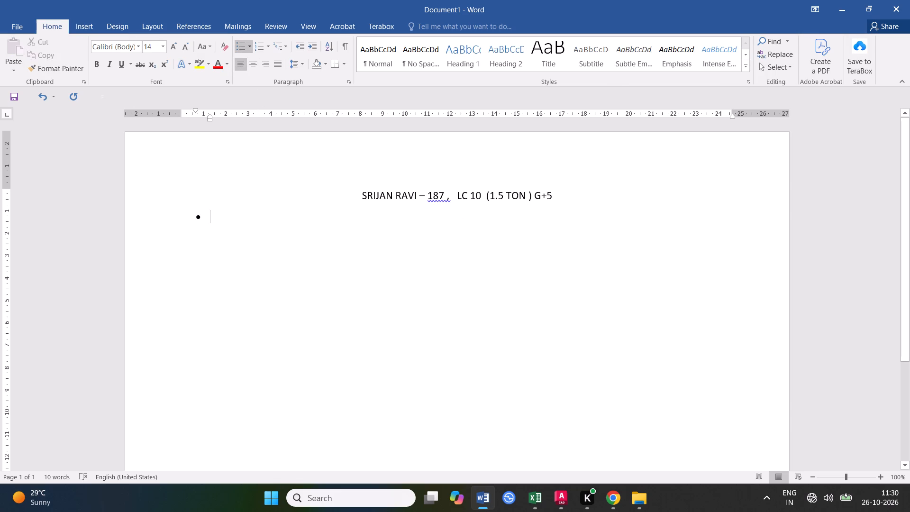
Make the whole heading line bold and underlined.
{"action": "left_click_drag", "start_coordinate": [567, 198], "coordinate": [329, 195]}
{"action": "left_click", "coordinate": [101, 63]}
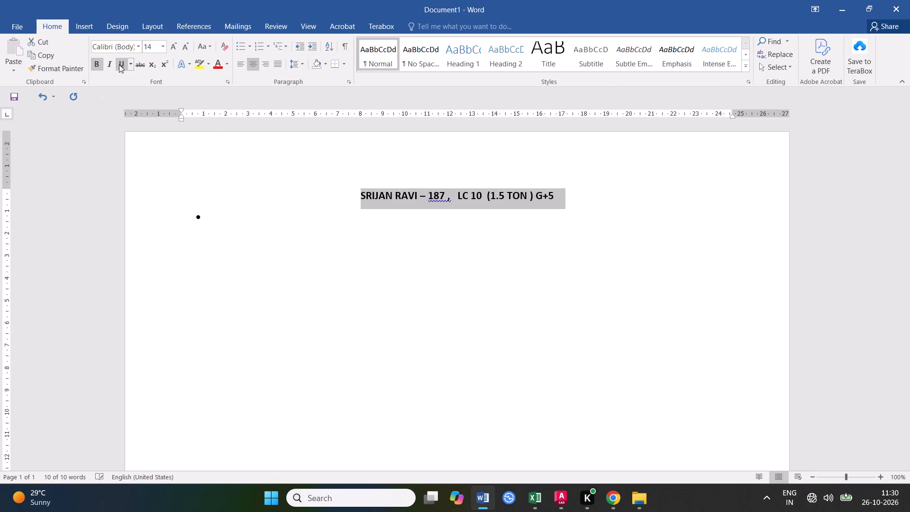
{"action": "left_click", "coordinate": [119, 64]}
Enter "PULLEY - 400 - 8MM - 8 G - 1 NOS" as the first bullet and start a second bullet.
{"action": "left_click", "coordinate": [258, 221]}
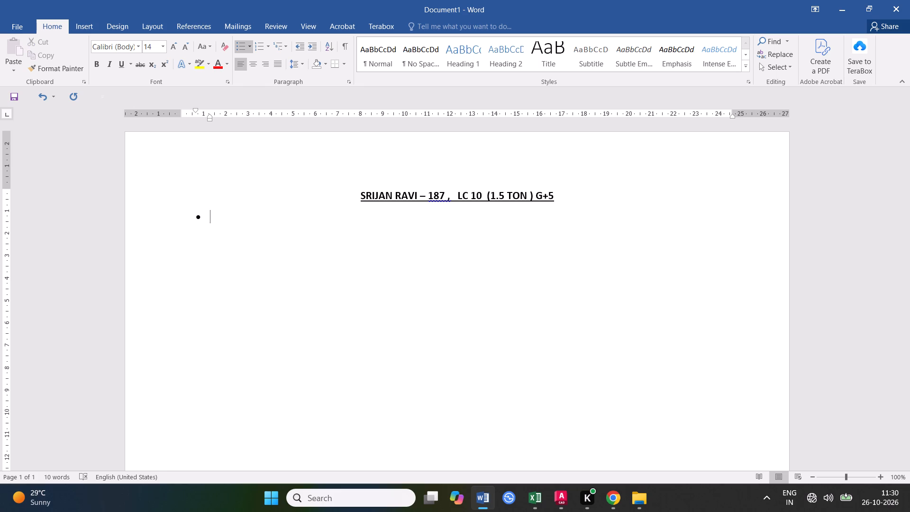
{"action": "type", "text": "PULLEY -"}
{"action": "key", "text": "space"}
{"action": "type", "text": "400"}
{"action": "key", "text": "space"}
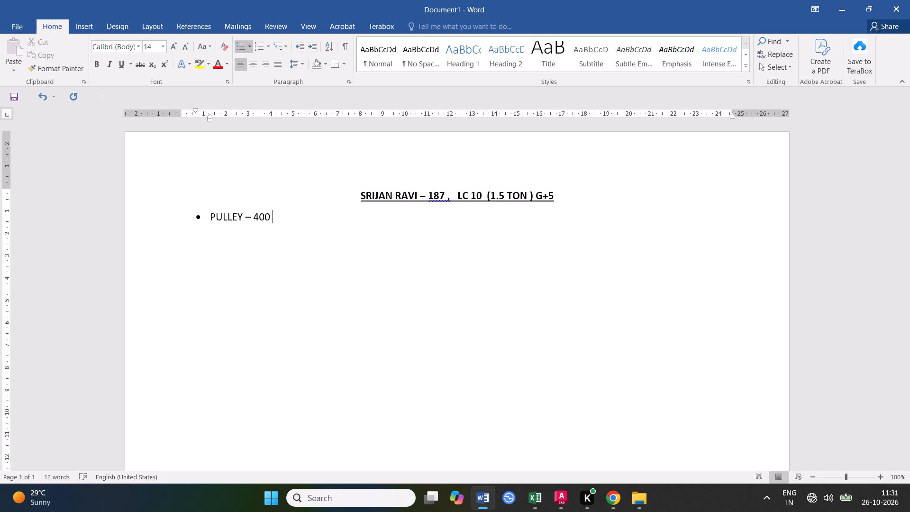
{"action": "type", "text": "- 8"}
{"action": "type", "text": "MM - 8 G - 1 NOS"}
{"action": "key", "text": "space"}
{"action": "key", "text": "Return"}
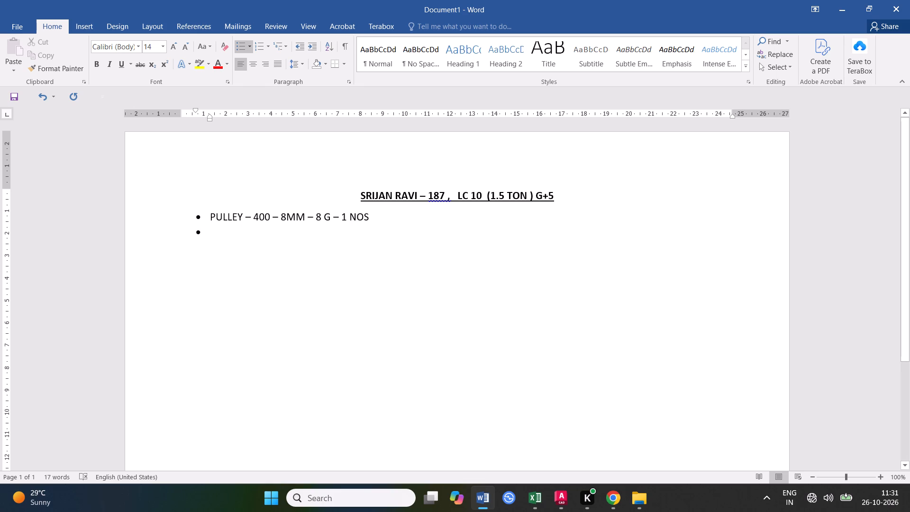
Copy the pulley entry into the second bullet, change it to 300 and 2 NOS, and start a third bullet.
{"action": "left_click_drag", "start_coordinate": [391, 217], "coordinate": [209, 221]}
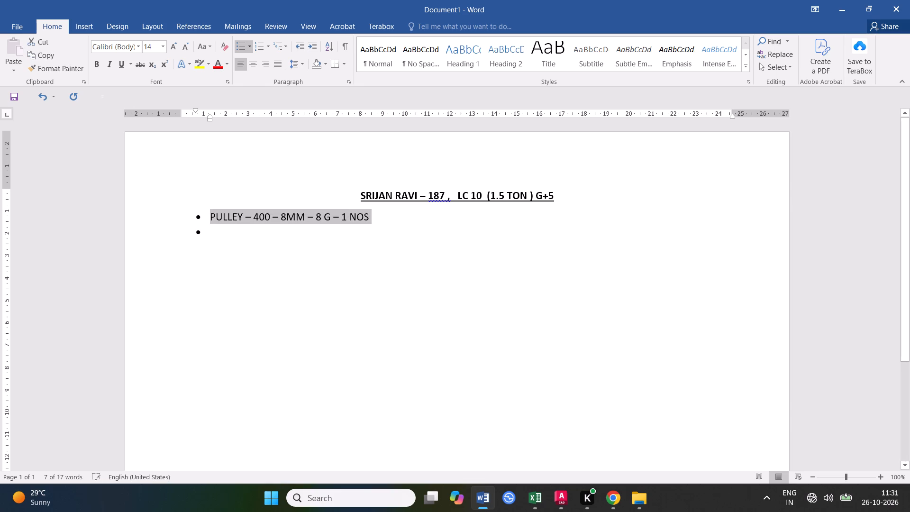
{"action": "key", "text": "ctrl+c"}
{"action": "left_click", "coordinate": [223, 234]}
{"action": "key", "text": "ctrl+v"}
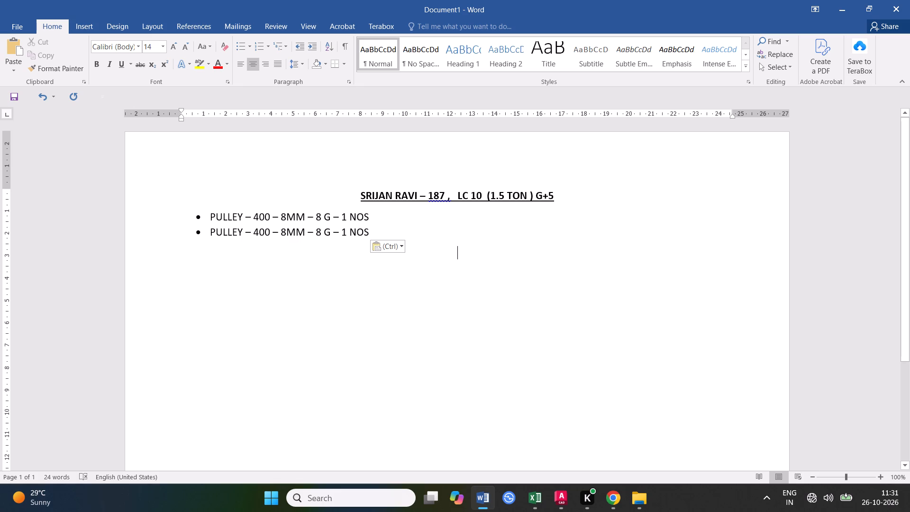
{"action": "left_click_drag", "start_coordinate": [271, 230], "coordinate": [255, 230]}
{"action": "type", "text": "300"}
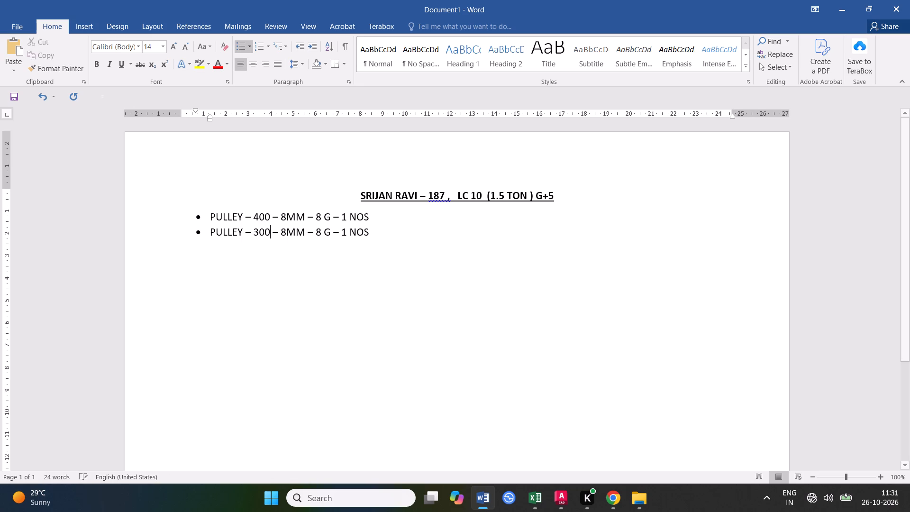
{"action": "left_click", "coordinate": [348, 233]}
{"action": "key", "text": "BackSpace"}
{"action": "key", "text": "BackSpace"}
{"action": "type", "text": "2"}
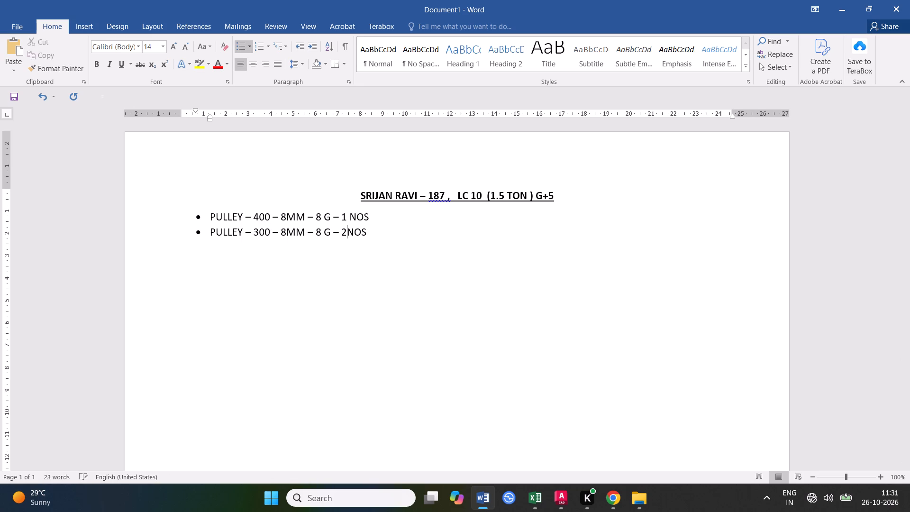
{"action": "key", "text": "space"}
{"action": "left_click", "coordinate": [373, 231]}
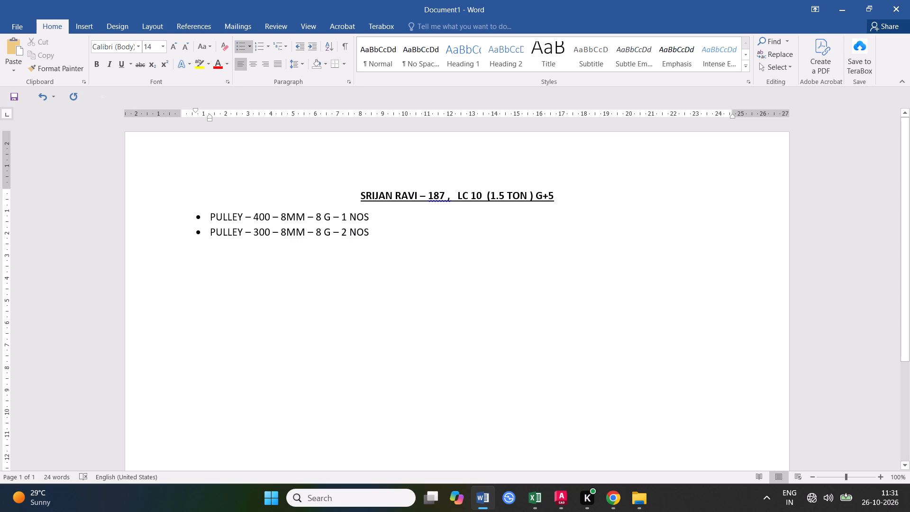
{"action": "key", "text": "Return"}
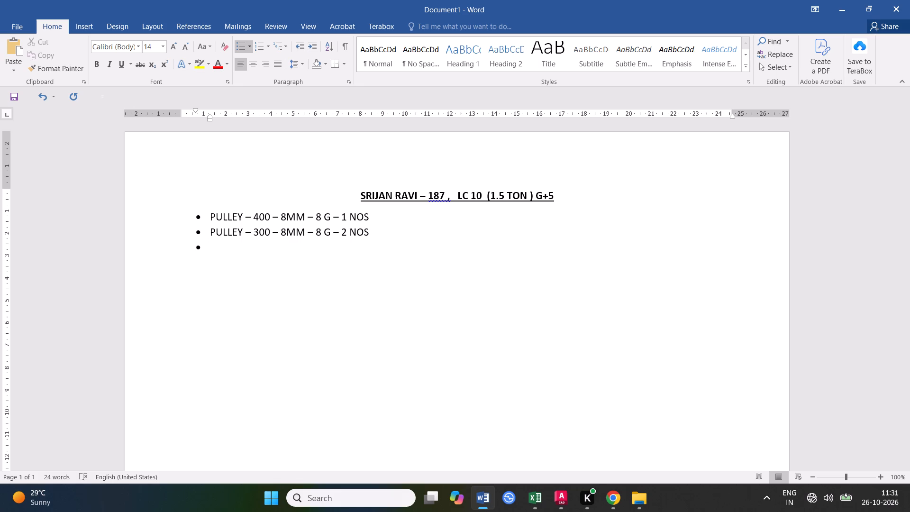
Enter "SAFTEY GEARD" as the third bullet and "MOTOR" as the fourth, and start a fifth bullet.
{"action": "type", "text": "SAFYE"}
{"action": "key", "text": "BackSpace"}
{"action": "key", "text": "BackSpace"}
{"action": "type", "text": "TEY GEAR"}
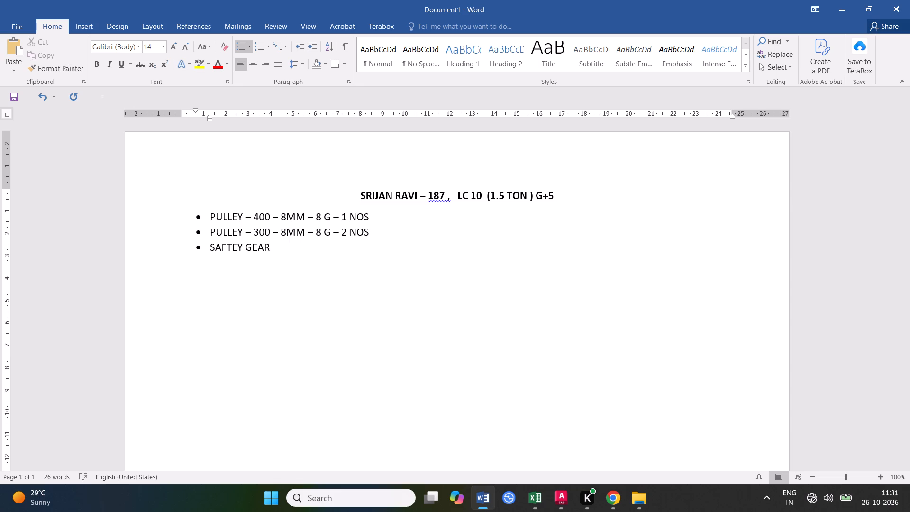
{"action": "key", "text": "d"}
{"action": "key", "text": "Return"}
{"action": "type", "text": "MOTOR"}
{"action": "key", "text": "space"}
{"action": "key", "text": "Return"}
Enter "900 ATD HEADAR" as the fifth bullet and end the bulleted list below it.
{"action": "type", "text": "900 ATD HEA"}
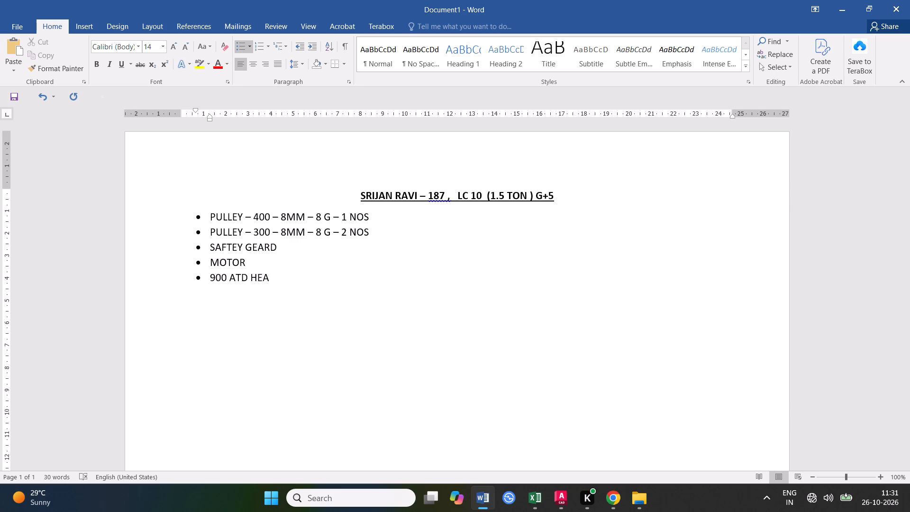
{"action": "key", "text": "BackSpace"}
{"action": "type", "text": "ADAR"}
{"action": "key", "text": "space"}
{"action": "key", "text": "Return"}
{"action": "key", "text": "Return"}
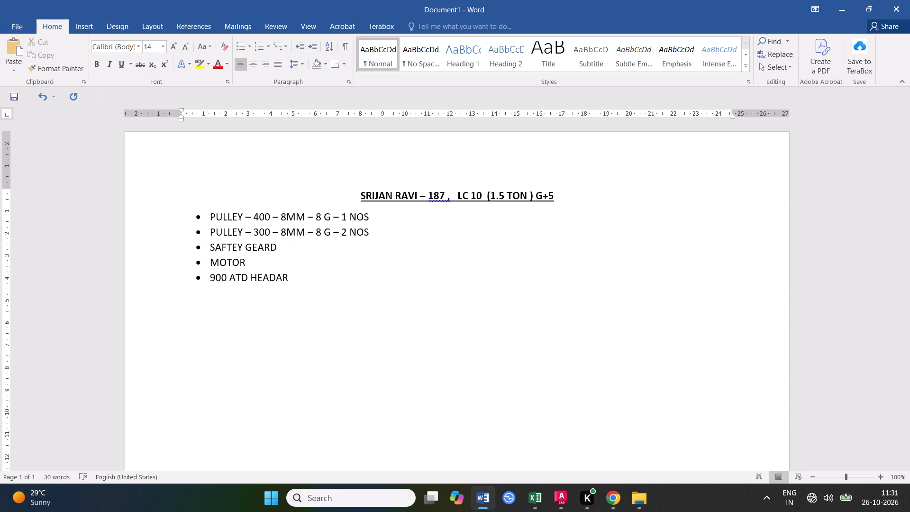
Continue the list after "900 ATD HEADAR" with "SENSOR" as the sixth bullet and start a seventh bullet.
{"action": "left_click", "coordinate": [300, 273]}
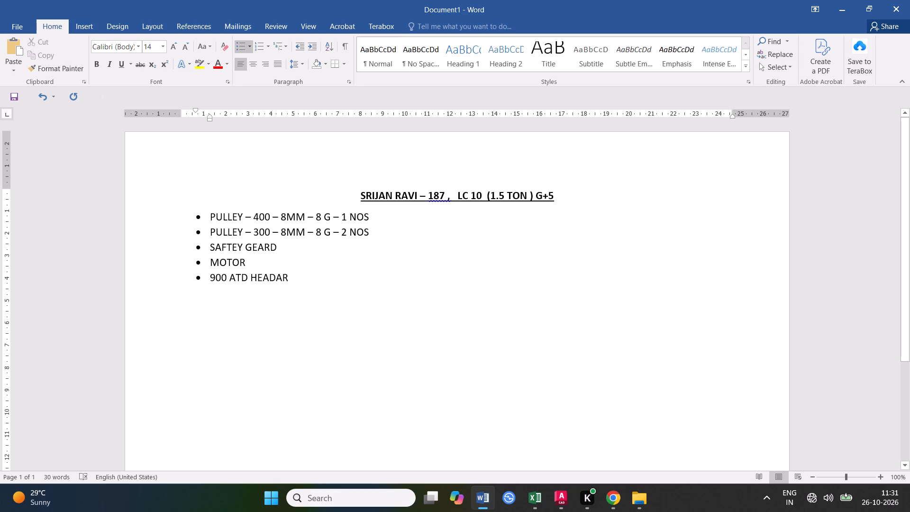
{"action": "key", "text": "Return"}
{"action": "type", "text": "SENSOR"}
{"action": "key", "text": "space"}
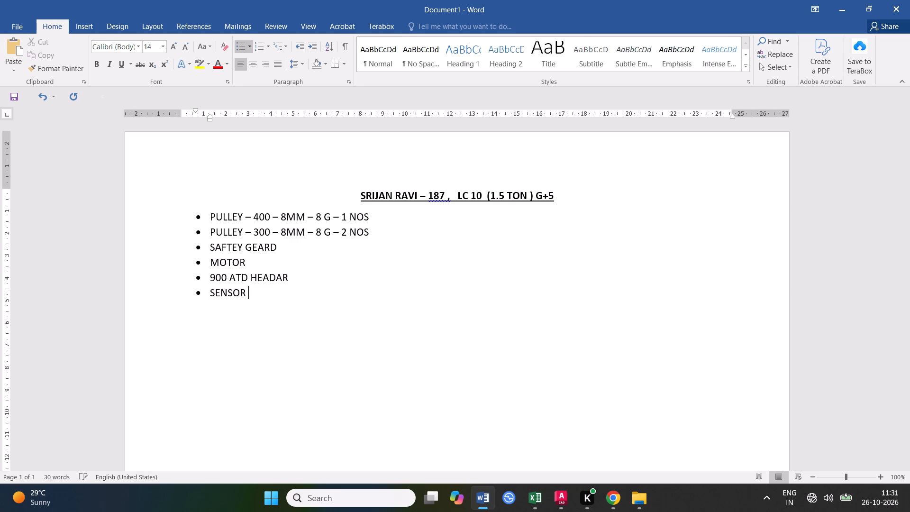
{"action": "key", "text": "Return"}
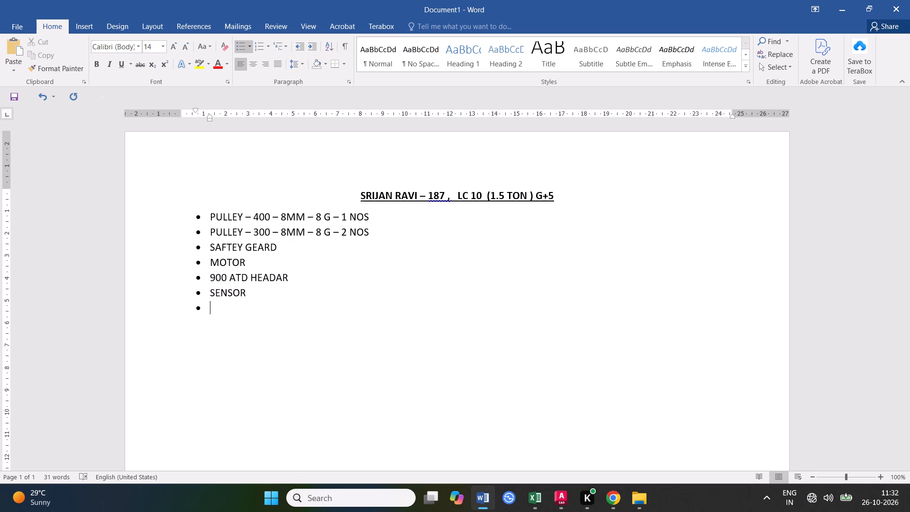
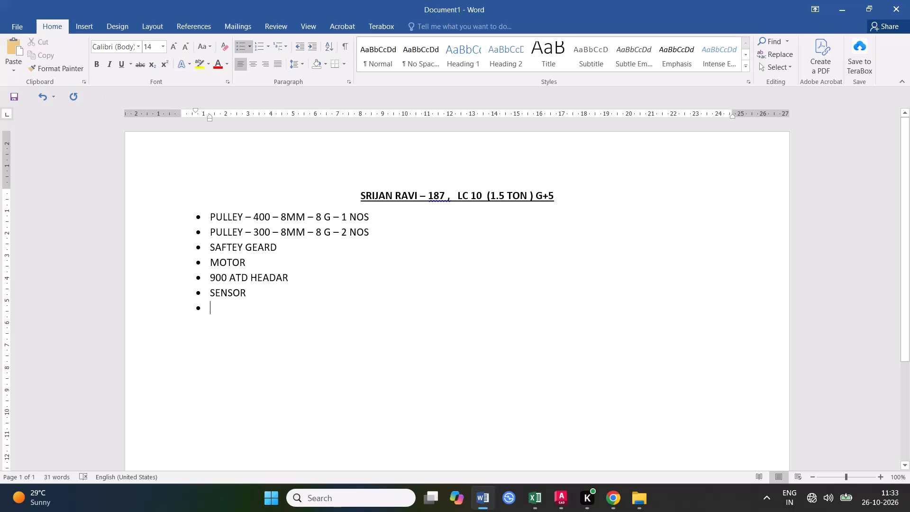
Append "- 1NOS" to the "SENSOR" bullet and remove the empty bullets below it.
{"action": "left_click", "coordinate": [259, 289]}
{"action": "key", "text": "space"}
{"action": "type", "text": "- 1NOS"}
{"action": "key", "text": "space"}
{"action": "key", "text": "Return"}
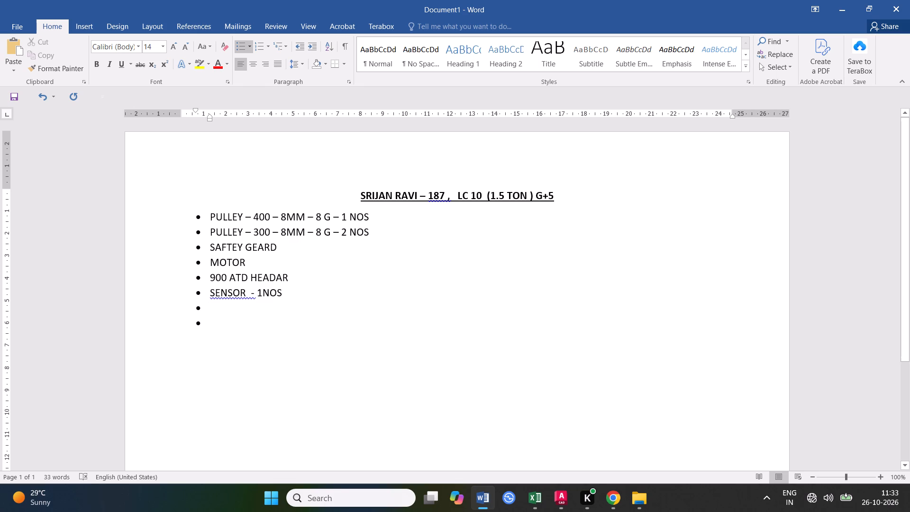
{"action": "key", "text": "BackSpace"}
{"action": "key", "text": "BackSpace"}
{"action": "left_click", "coordinate": [260, 340]}
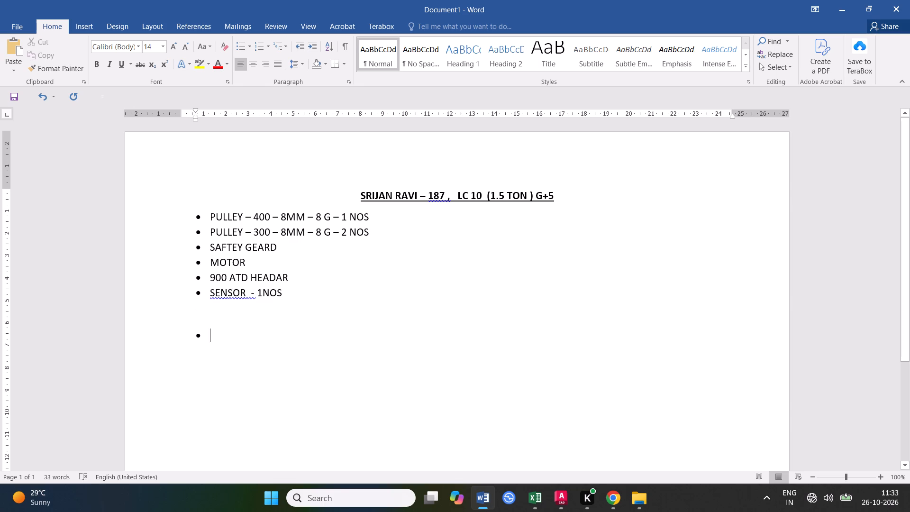
{"action": "key", "text": "BackSpace"}
{"action": "key", "text": "BackSpace"}
{"action": "key", "text": "BackSpace"}
Copy the underlined heading and paste it centred below the first parts list, leaving blank space in between.
{"action": "left_click_drag", "start_coordinate": [568, 192], "coordinate": [364, 197]}
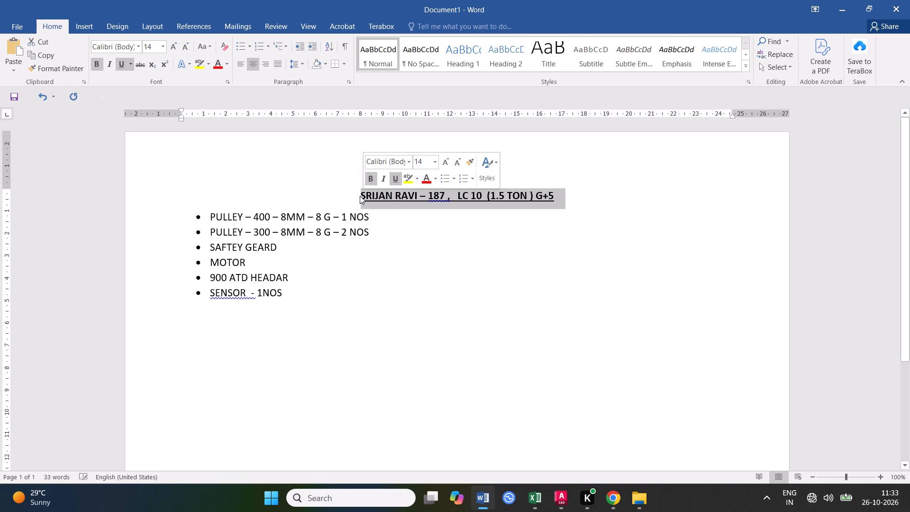
{"action": "key", "text": "ctrl+c"}
{"action": "scroll", "coordinate": [393, 242], "scroll_direction": "down", "scroll_amount": 2}
{"action": "left_click", "coordinate": [393, 256]}
{"action": "key", "text": "Return"}
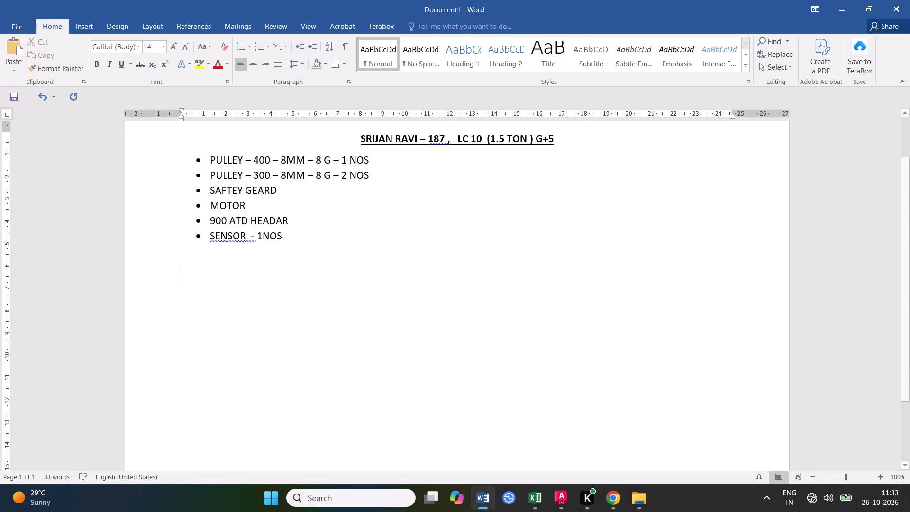
{"action": "key", "text": "Return"}
{"action": "left_click", "coordinate": [253, 65]}
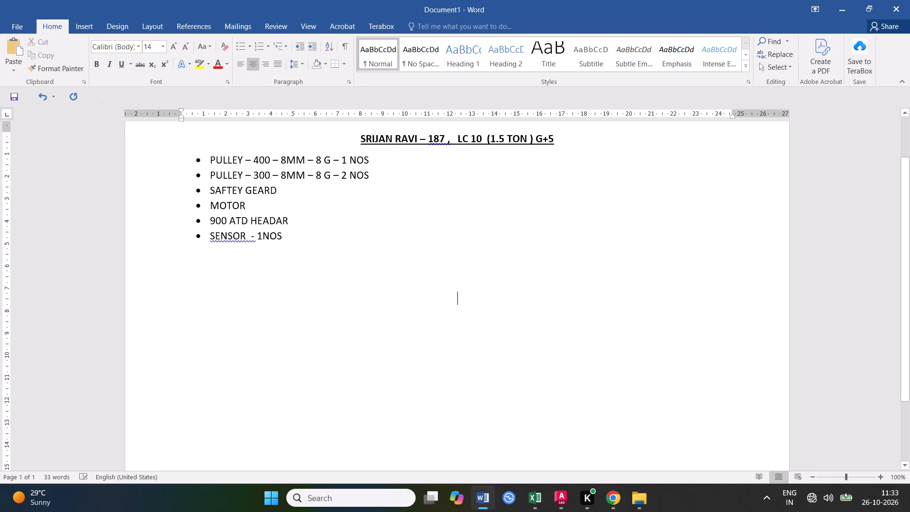
{"action": "key", "text": "ctrl+v"}
Edit the pasted heading's number to 190, its lift code to LC 13 and its capacity to 4 TON.
{"action": "left_click_drag", "start_coordinate": [443, 298], "coordinate": [443, 299]}
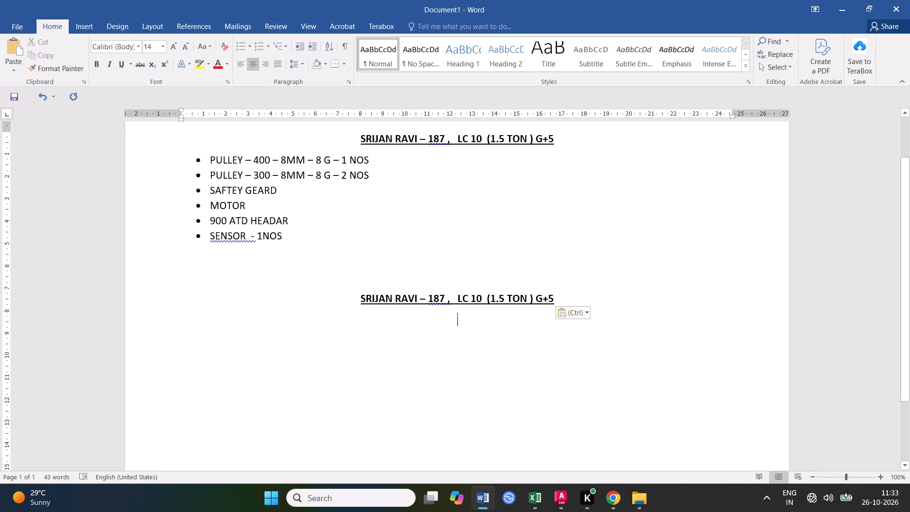
{"action": "left_click_drag", "start_coordinate": [443, 299], "coordinate": [430, 298]}
{"action": "type", "text": "190"}
{"action": "left_click", "coordinate": [470, 323]}
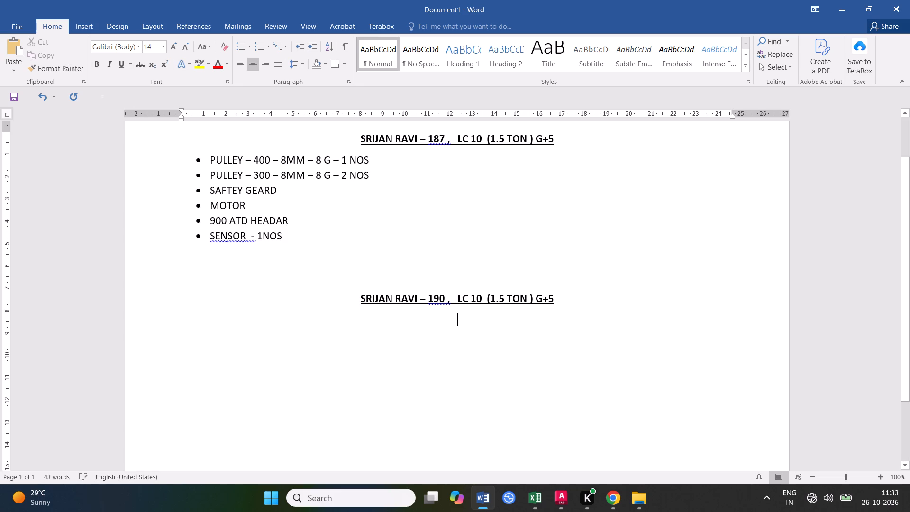
{"action": "left_click", "coordinate": [480, 299]}
{"action": "key", "text": "BackSpace"}
{"action": "key", "text": "3"}
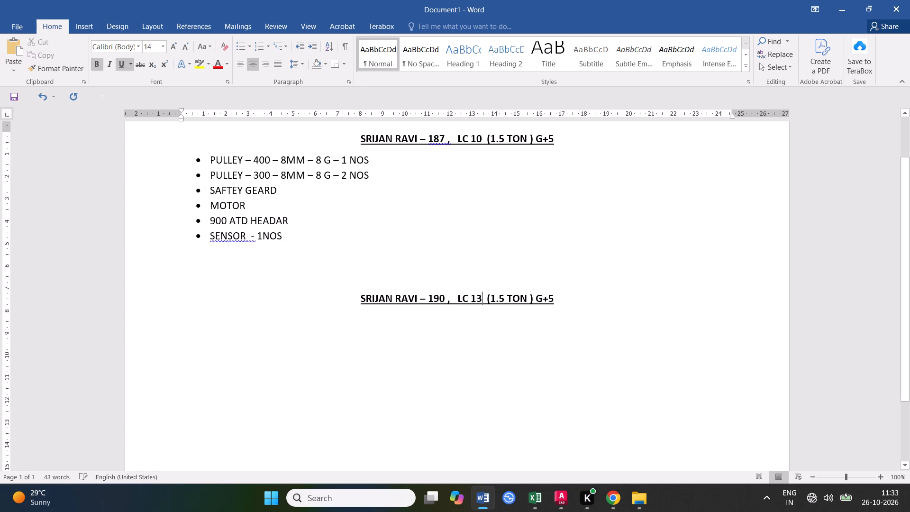
{"action": "left_click_drag", "start_coordinate": [505, 300], "coordinate": [492, 299]}
{"action": "key", "text": "4"}
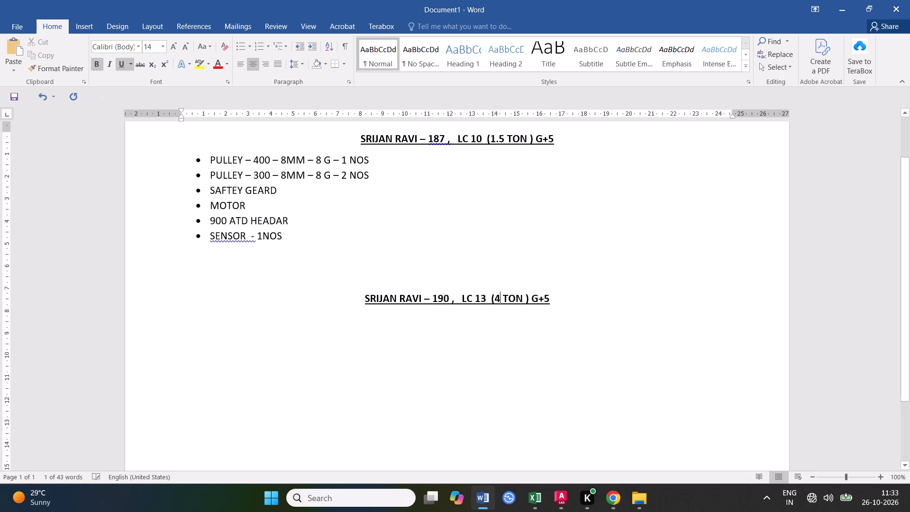
{"action": "left_click", "coordinate": [553, 298]}
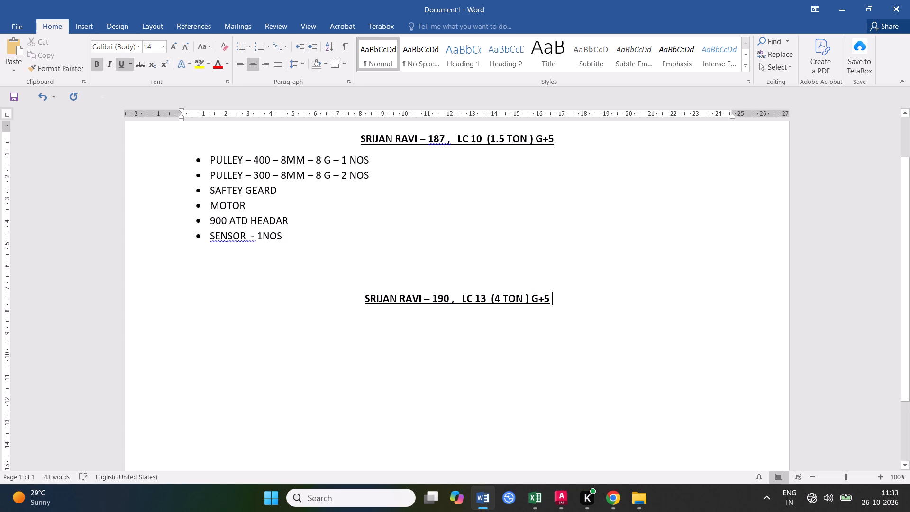
Start a left-aligned bulleted list on the line below the second heading.
{"action": "key", "text": "Return"}
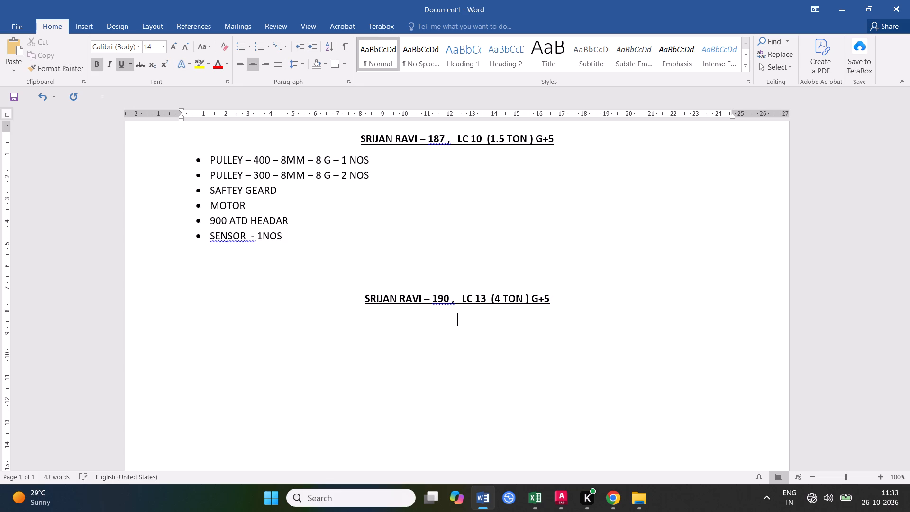
{"action": "left_click", "coordinate": [246, 66]}
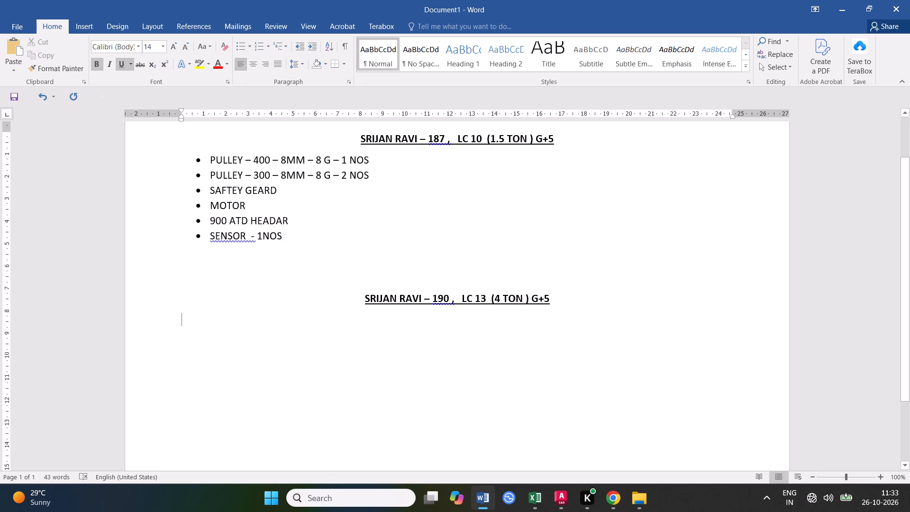
{"action": "left_click", "coordinate": [238, 46]}
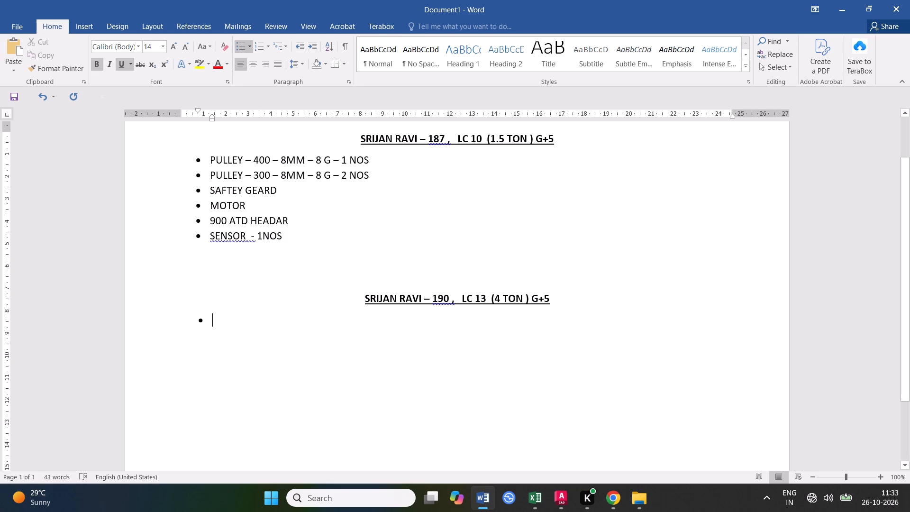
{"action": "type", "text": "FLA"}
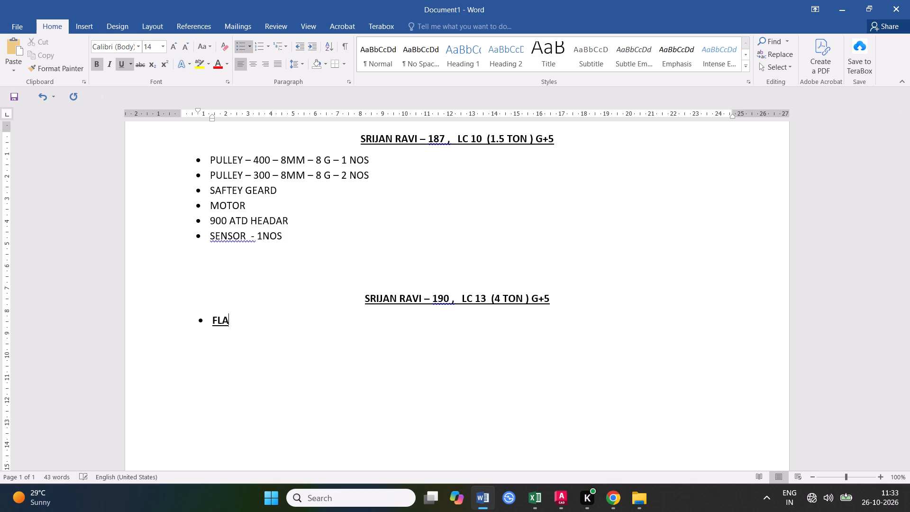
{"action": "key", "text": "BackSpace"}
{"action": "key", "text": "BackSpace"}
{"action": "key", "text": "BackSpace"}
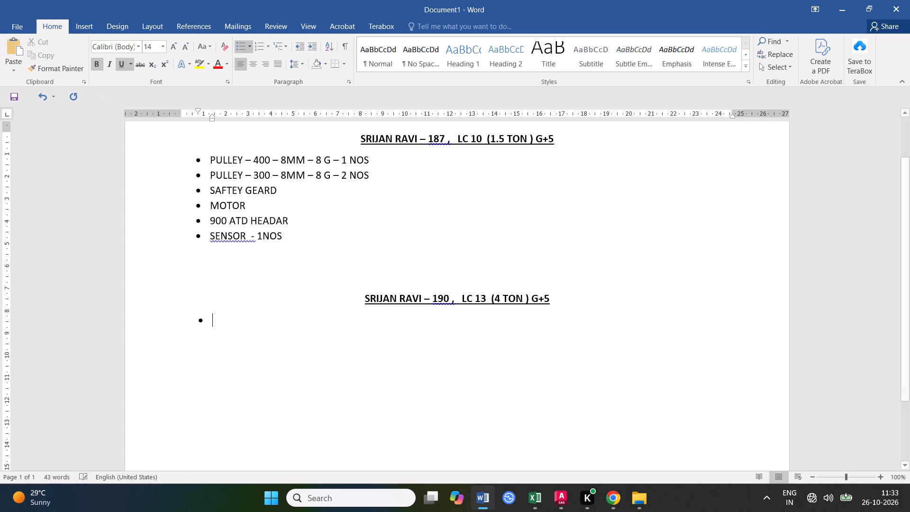
Enter "PLATFROM" and "CABIN" as the first two bullets without bold or underline, and start a third bullet.
{"action": "left_click", "coordinate": [122, 60]}
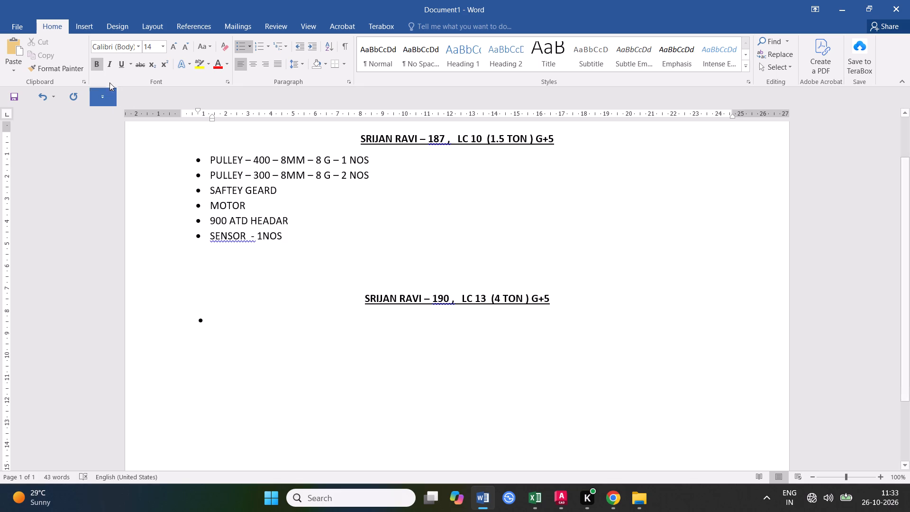
{"action": "left_click", "coordinate": [96, 62]}
{"action": "key", "text": "p"}
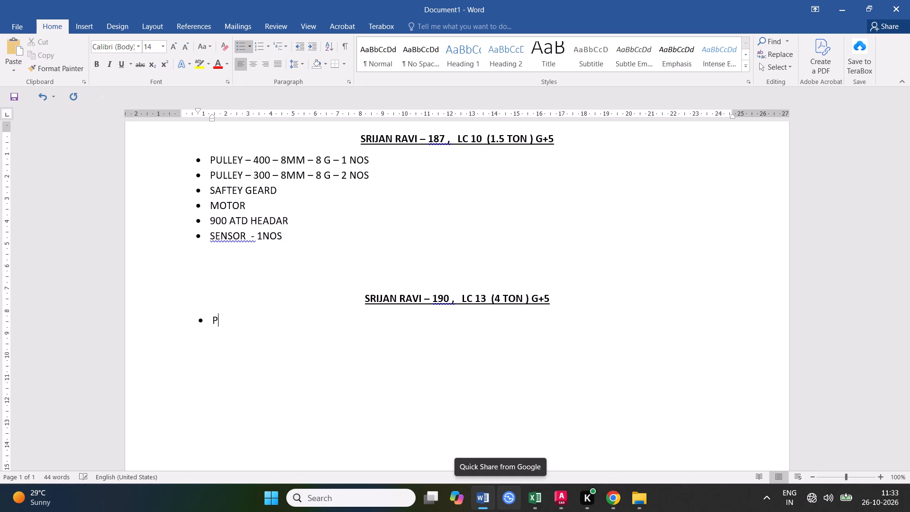
{"action": "type", "text": "LATFROM"}
{"action": "key", "text": "space"}
{"action": "key", "text": "Return"}
{"action": "type", "text": "CABIN"}
{"action": "key", "text": "space"}
{"action": "key", "text": "Return"}
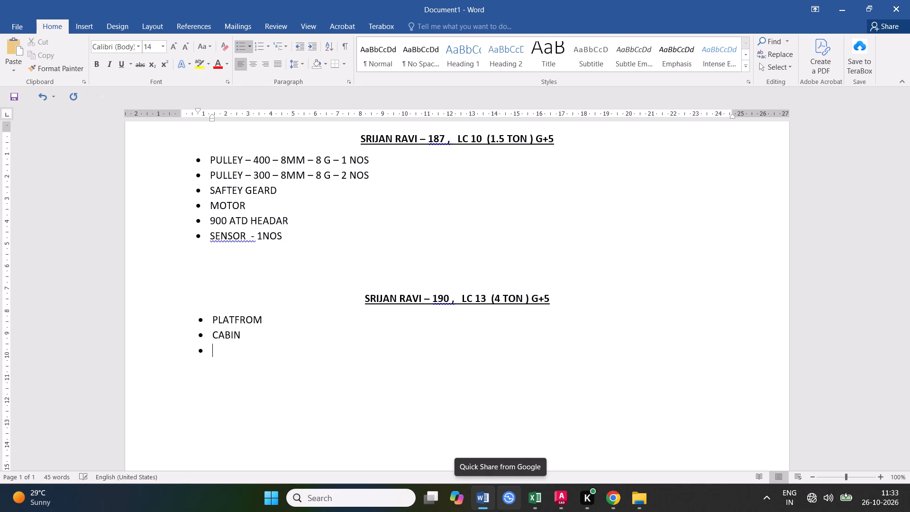
Append "(CHQURE PLATE - )" to the "PLATFROM" bullet, leaving a wide blank gap before the closing bracket.
{"action": "left_click", "coordinate": [281, 321]}
{"action": "key", "text": "space"}
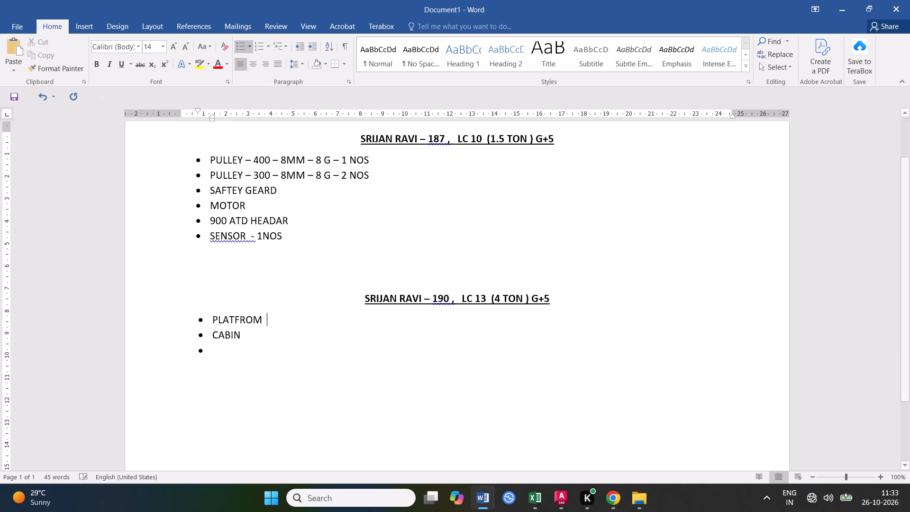
{"action": "type", "text": "()"}
{"action": "key", "text": "Left"}
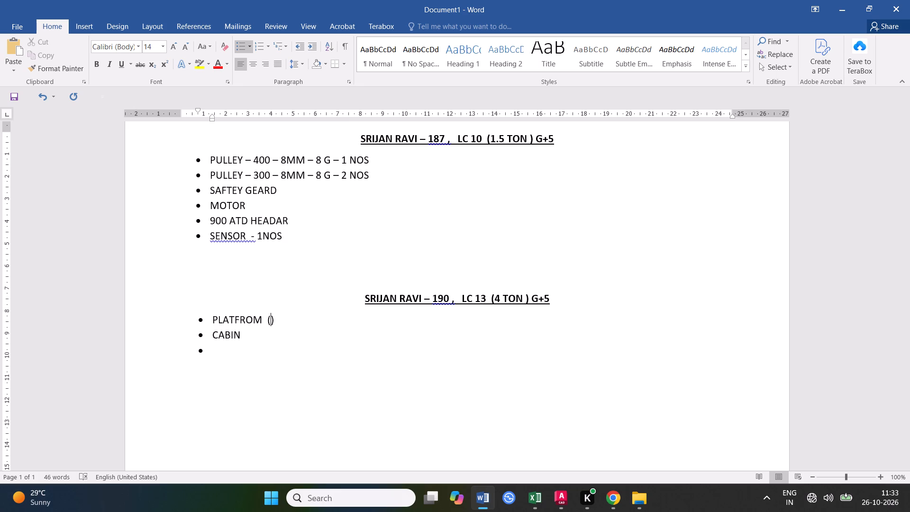
{"action": "key", "text": "c"}
{"action": "type", "text": "HQURE PLATE -"}
{"action": "key", "text": "space"}
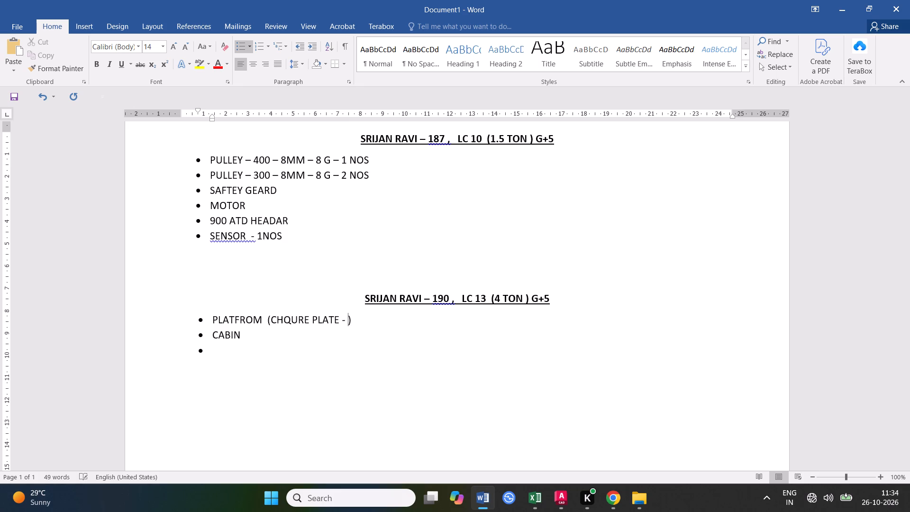
{"action": "key", "text": "space"}
{"action": "key", "text": "space"}
{"action": "key", "text": "space"}
{"action": "key", "text": "space"}
{"action": "key", "text": "space"}
{"action": "key", "text": "space"}
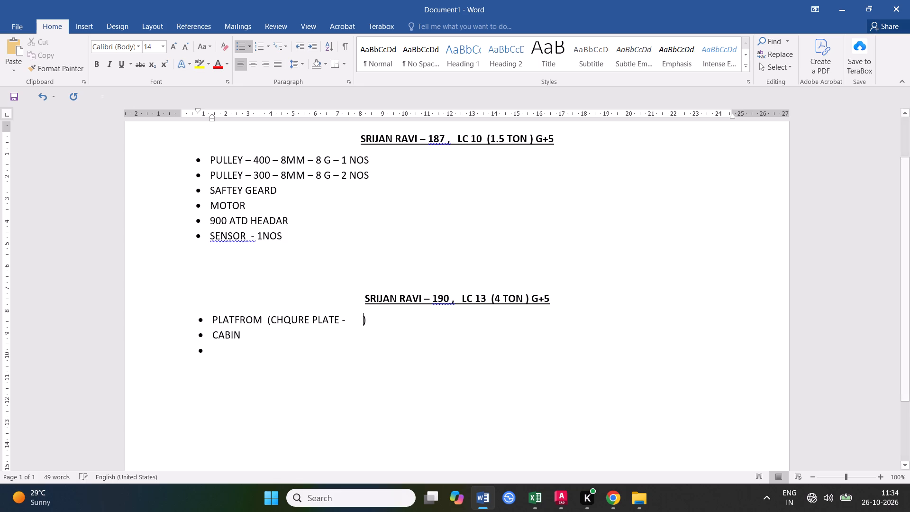
Append "- 1.5 ()" to the "CABIN" bullet and cut it back to just the dash.
{"action": "left_click", "coordinate": [256, 336]}
{"action": "key", "text": "space"}
{"action": "type", "text": "- 1.5"}
{"action": "key", "text": "space"}
{"action": "type", "text": "()"}
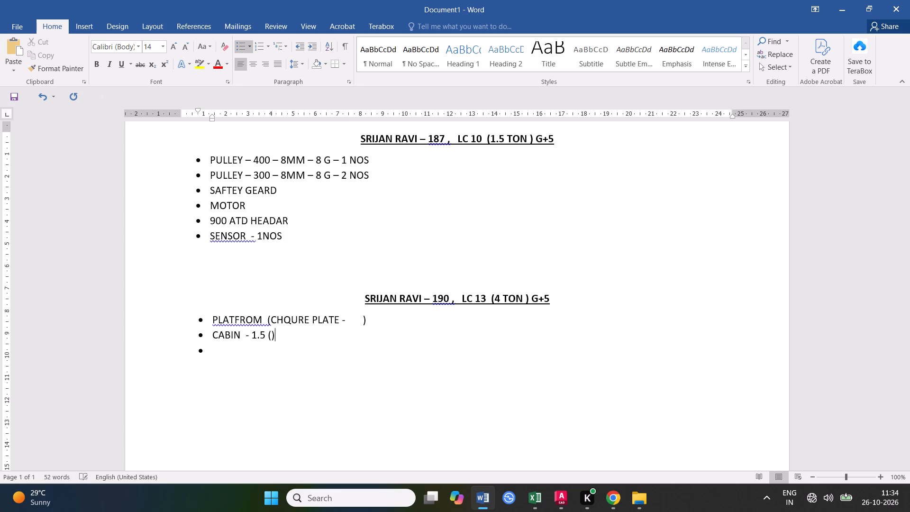
{"action": "key", "text": "Left"}
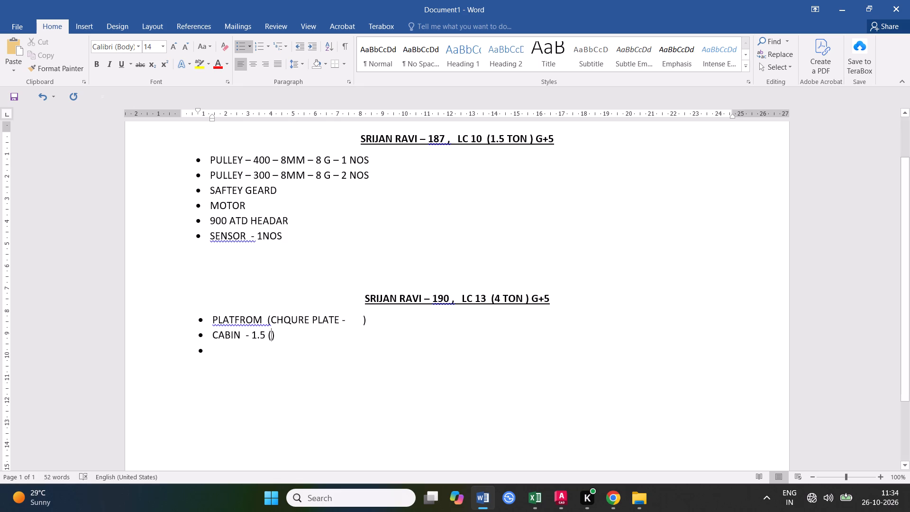
{"action": "left_click", "coordinate": [291, 337]}
{"action": "key", "text": "BackSpace"}
{"action": "key", "text": "BackSpace"}
{"action": "key", "text": "BackSpace"}
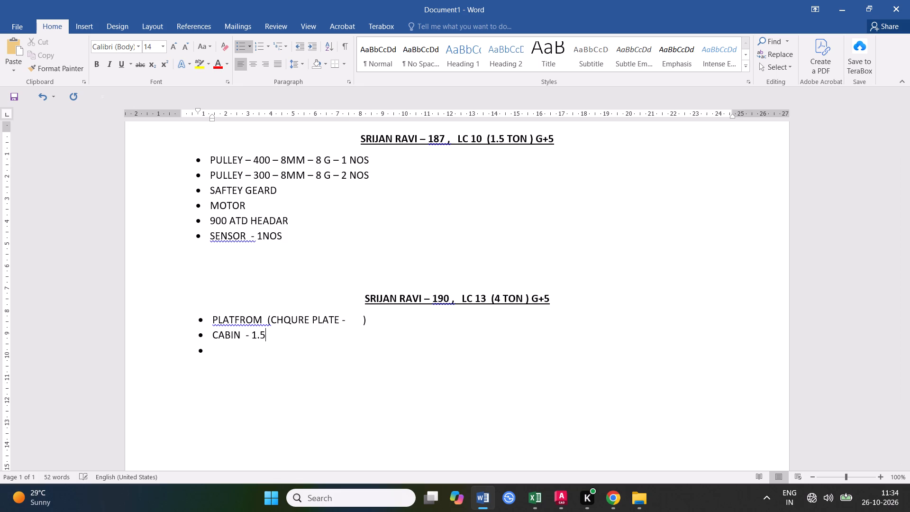
{"action": "key", "text": "BackSpace"}
{"action": "key", "text": "BackSpace"}
{"action": "key", "text": "BackSpace"}
{"action": "key", "text": "space"}
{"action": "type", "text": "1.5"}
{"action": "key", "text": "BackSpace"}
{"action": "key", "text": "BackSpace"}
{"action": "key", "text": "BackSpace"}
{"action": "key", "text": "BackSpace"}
Insert "SAFTEY ITEM" as the third bullet below "CABIN -" and start a fourth bullet.
{"action": "key", "text": "space"}
{"action": "key", "text": "Return"}
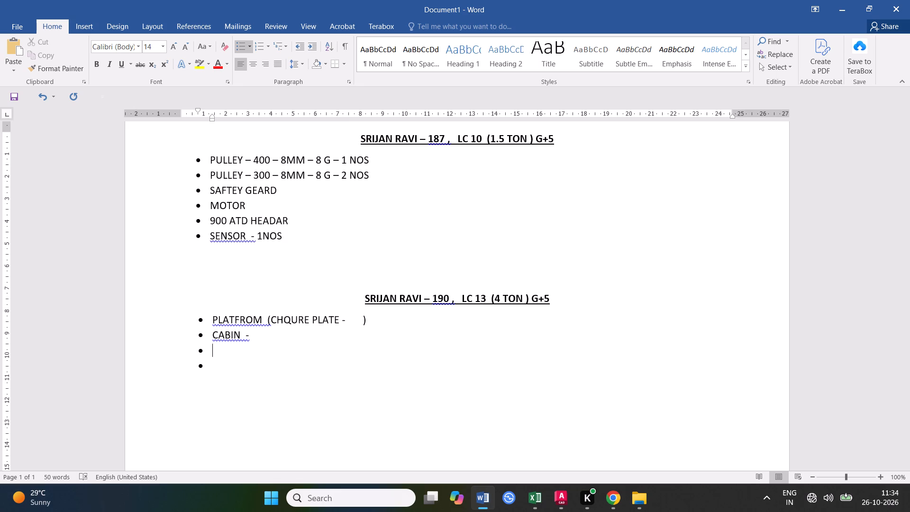
{"action": "type", "text": "SAFTEY ITEM"}
{"action": "key", "text": "space"}
{"action": "key", "text": "Return"}
Enter "HEADAR – 1600" as the fourth bullet of the LC 13 list.
{"action": "type", "text": "HEADAR -"}
{"action": "key", "text": "space"}
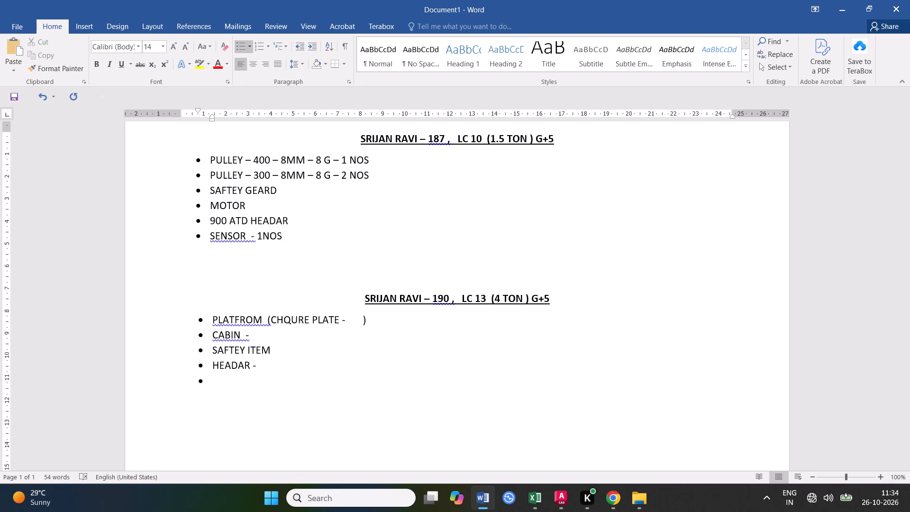
{"action": "type", "text": "1600"}
{"action": "key", "text": "space"}
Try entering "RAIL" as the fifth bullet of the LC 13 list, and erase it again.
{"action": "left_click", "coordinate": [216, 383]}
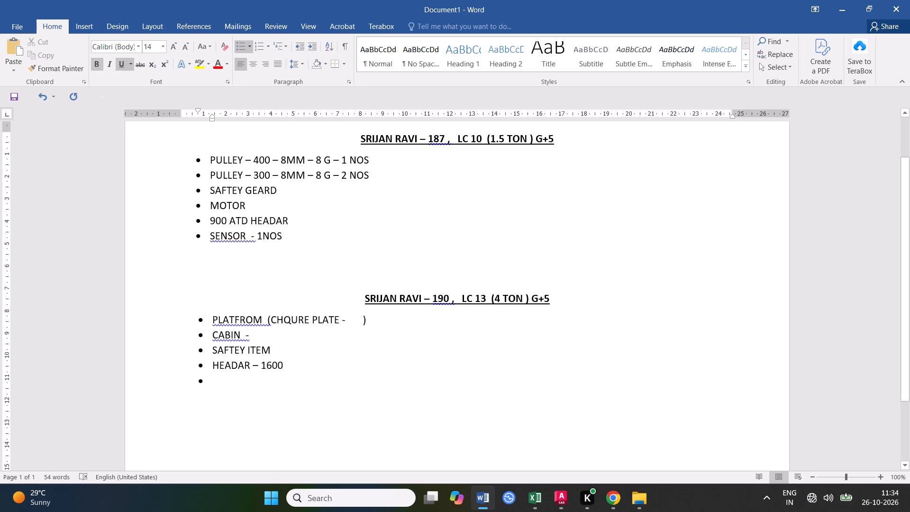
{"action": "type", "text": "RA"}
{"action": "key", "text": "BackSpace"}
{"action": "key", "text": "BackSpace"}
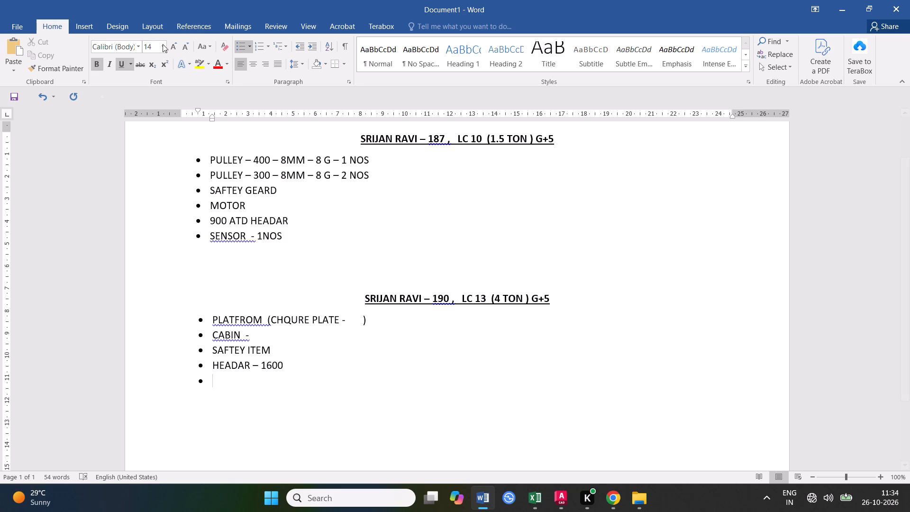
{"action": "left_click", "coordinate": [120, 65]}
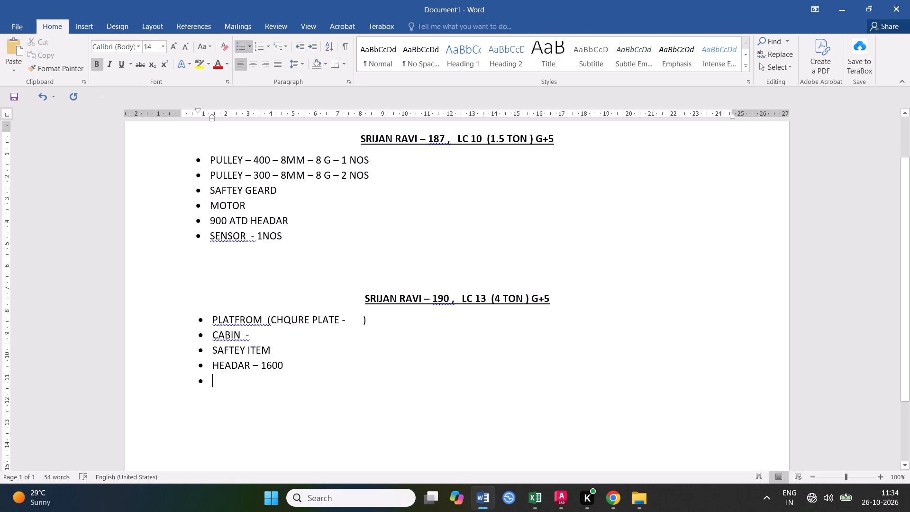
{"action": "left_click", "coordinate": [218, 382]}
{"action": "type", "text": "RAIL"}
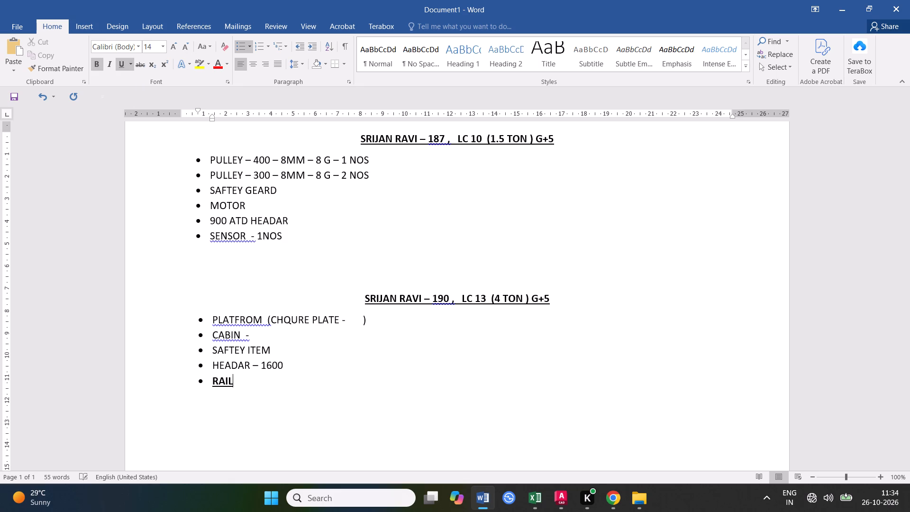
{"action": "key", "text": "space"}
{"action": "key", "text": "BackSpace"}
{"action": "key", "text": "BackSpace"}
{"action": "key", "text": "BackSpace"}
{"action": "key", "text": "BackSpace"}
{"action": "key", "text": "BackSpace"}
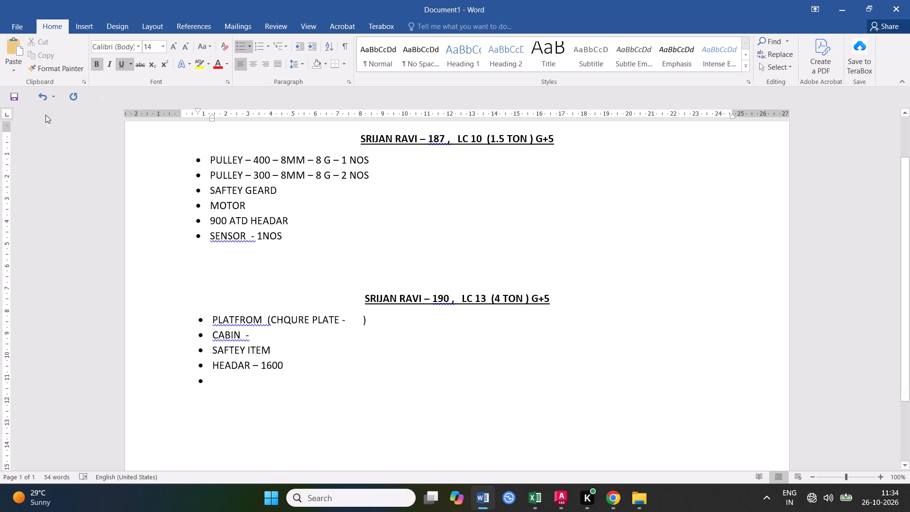
Enter "SENSOR" as the fifth bullet of the LC 13 list and start a sixth bullet.
{"action": "left_click", "coordinate": [122, 64]}
{"action": "left_click", "coordinate": [102, 66]}
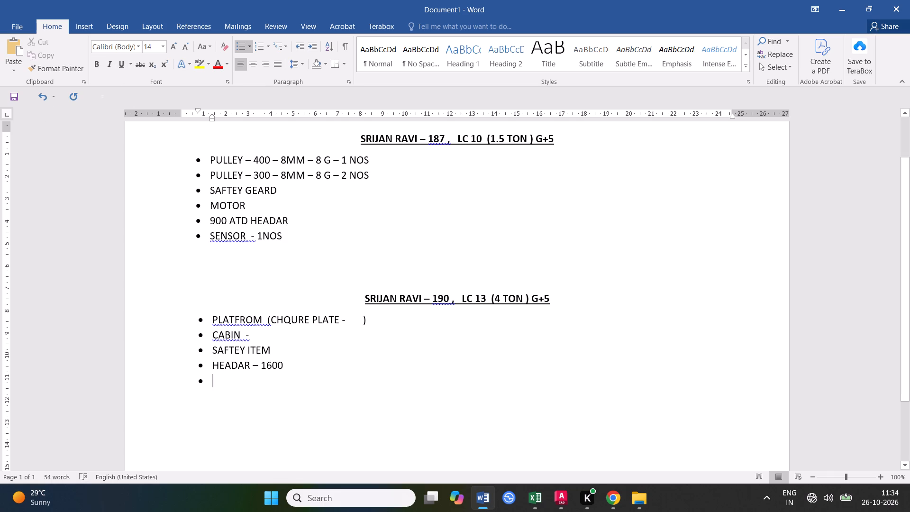
{"action": "left_click", "coordinate": [243, 384]}
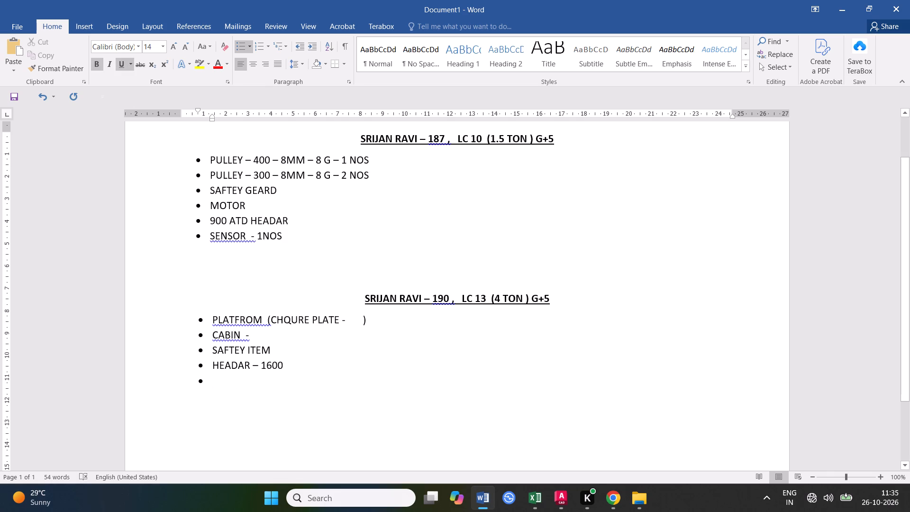
{"action": "type", "text": "SENSOR"}
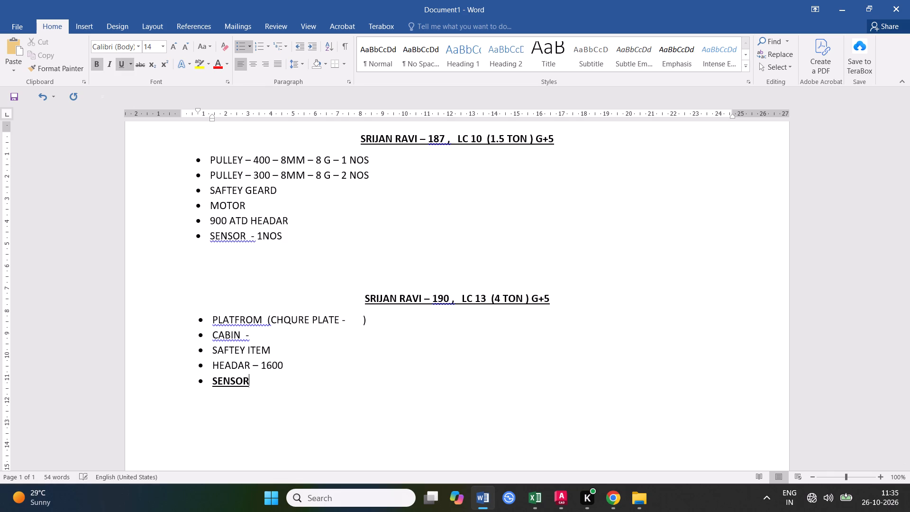
{"action": "key", "text": "space"}
{"action": "key", "text": "Return"}
Add another empty bullet below "SENSOR" and turn the empty bullet above it into a plain blank line.
{"action": "left_click", "coordinate": [253, 392]}
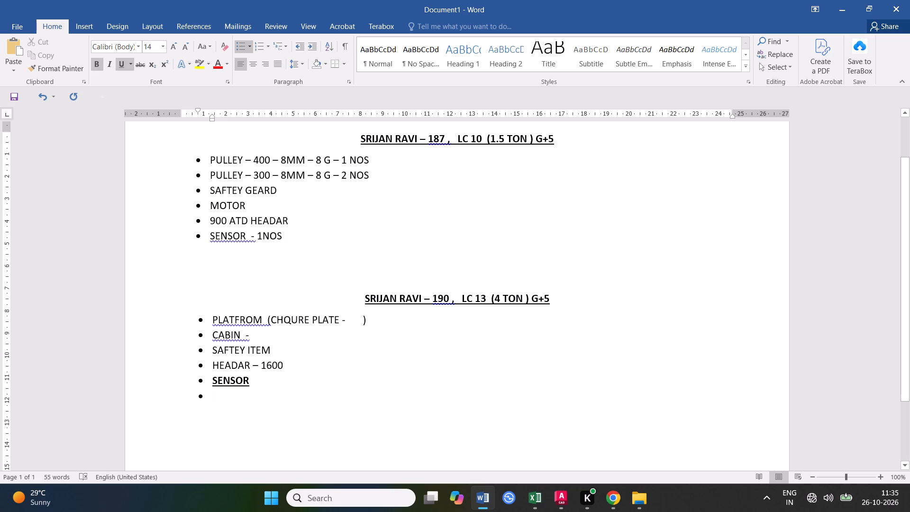
{"action": "left_click", "coordinate": [256, 385]}
{"action": "key", "text": "Return"}
{"action": "left_click", "coordinate": [118, 69]}
{"action": "left_click", "coordinate": [95, 65]}
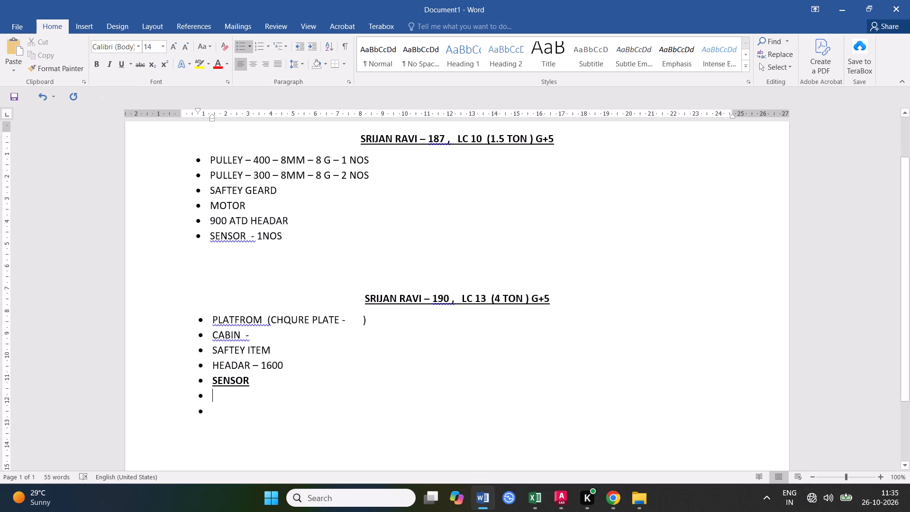
{"action": "key", "text": "Return"}
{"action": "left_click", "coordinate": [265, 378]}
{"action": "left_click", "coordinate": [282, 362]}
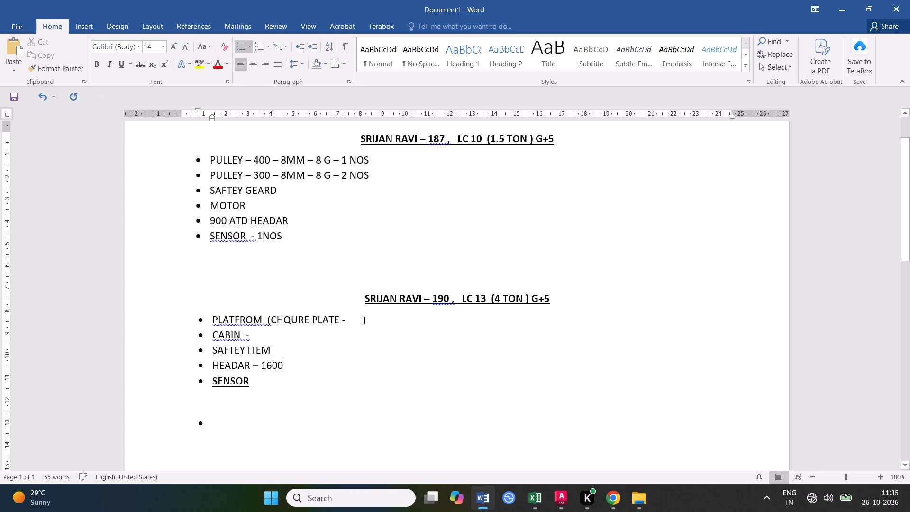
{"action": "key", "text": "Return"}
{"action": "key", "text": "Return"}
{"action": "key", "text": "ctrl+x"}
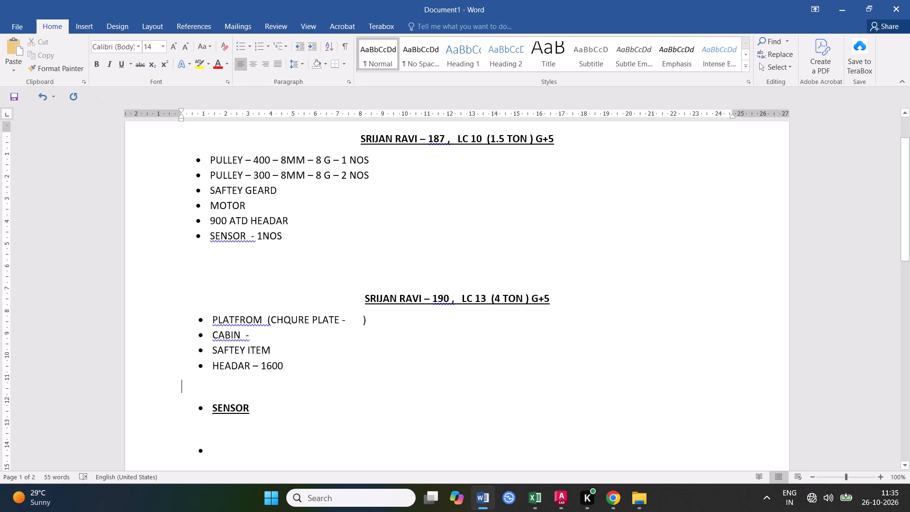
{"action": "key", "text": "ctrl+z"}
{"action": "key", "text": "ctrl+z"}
Remove the bold and underline formatting from the "SENSOR" bullet in the LC 13 list.
{"action": "left_click", "coordinate": [260, 386]}
{"action": "left_click_drag", "start_coordinate": [260, 386], "coordinate": [196, 379]}
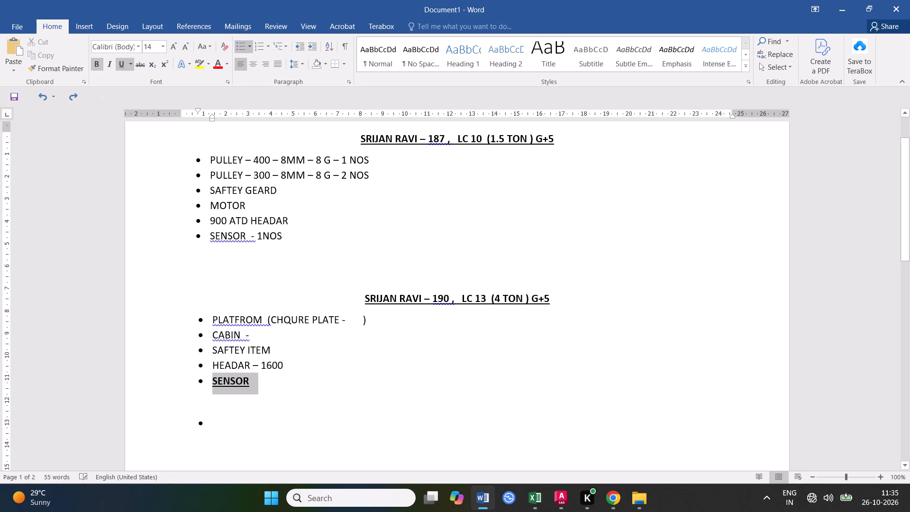
{"action": "left_click_drag", "start_coordinate": [196, 379], "coordinate": [195, 379]}
{"action": "left_click", "coordinate": [120, 70]}
{"action": "left_click", "coordinate": [96, 68]}
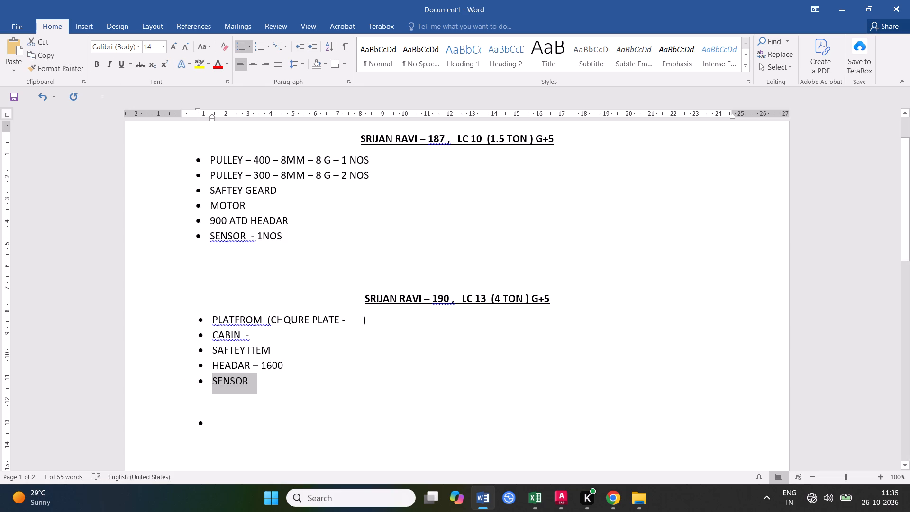
Insert "ALL ELECTRICAL ITEM" as the sixth bullet directly below "SENSOR" and start a seventh bullet.
{"action": "left_click", "coordinate": [249, 376]}
{"action": "key", "text": "Return"}
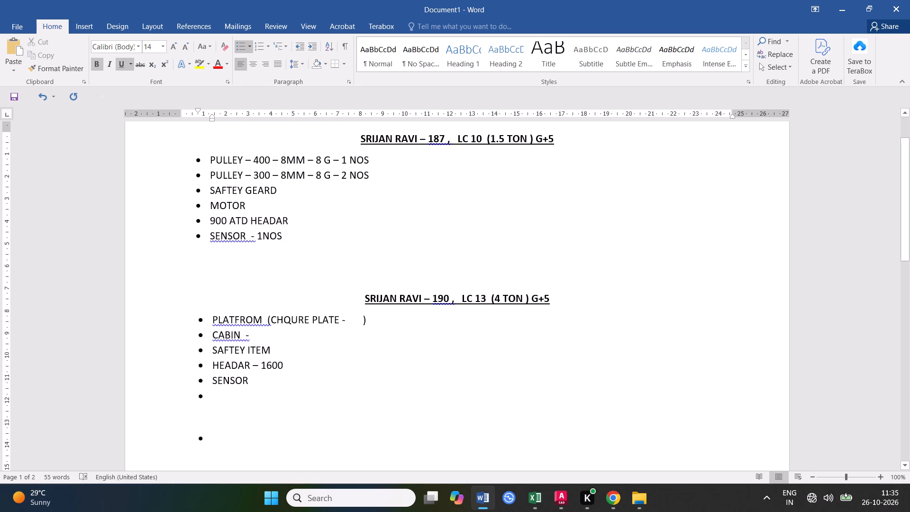
{"action": "left_click", "coordinate": [251, 392]}
{"action": "type", "text": "ALL ELECTRICSL"}
{"action": "key", "text": "space"}
{"action": "key", "text": "BackSpace"}
{"action": "key", "text": "BackSpace"}
{"action": "key", "text": "BackSpace"}
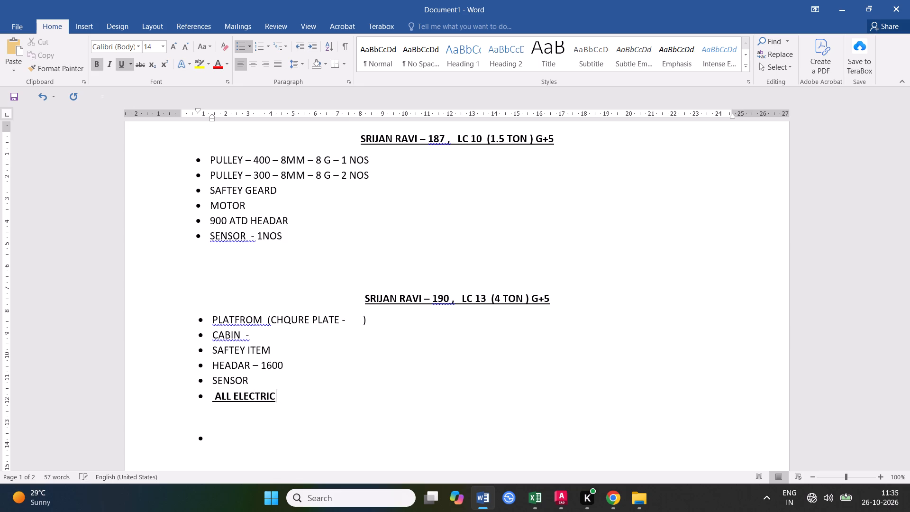
{"action": "type", "text": "AL ITEM"}
{"action": "key", "text": "space"}
{"action": "key", "text": "Return"}
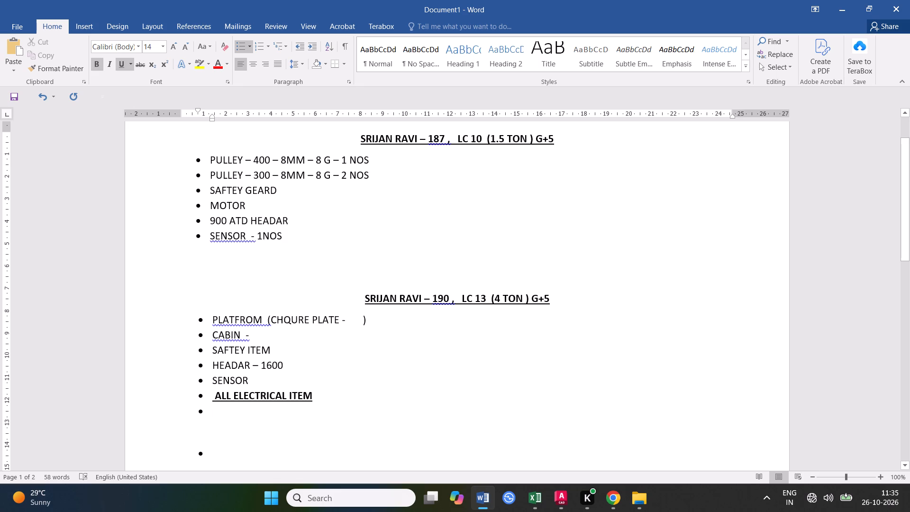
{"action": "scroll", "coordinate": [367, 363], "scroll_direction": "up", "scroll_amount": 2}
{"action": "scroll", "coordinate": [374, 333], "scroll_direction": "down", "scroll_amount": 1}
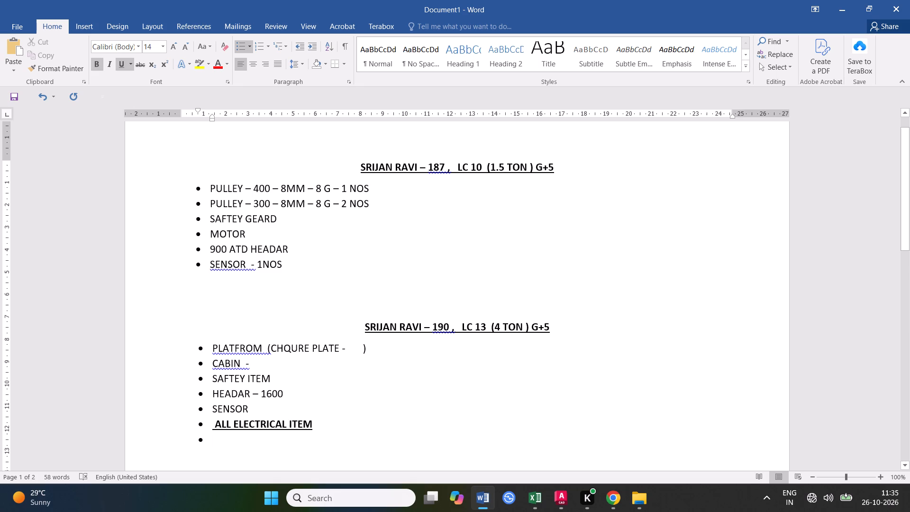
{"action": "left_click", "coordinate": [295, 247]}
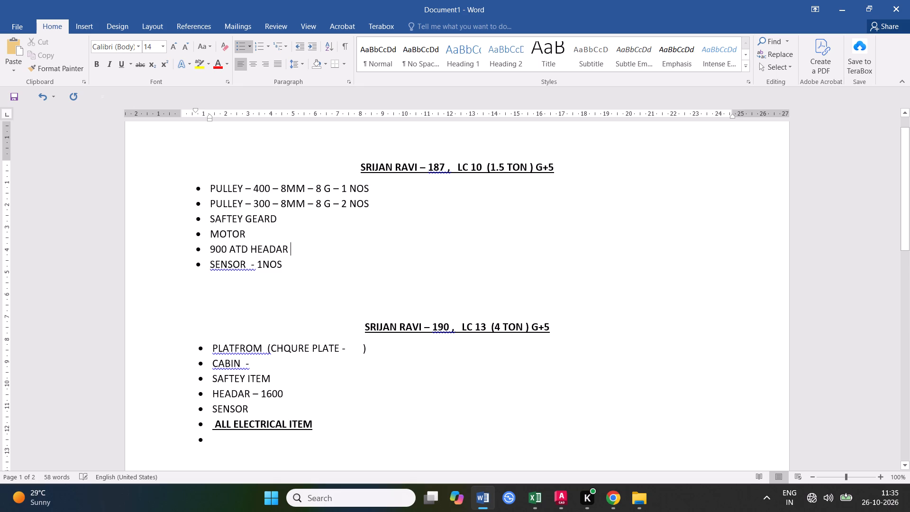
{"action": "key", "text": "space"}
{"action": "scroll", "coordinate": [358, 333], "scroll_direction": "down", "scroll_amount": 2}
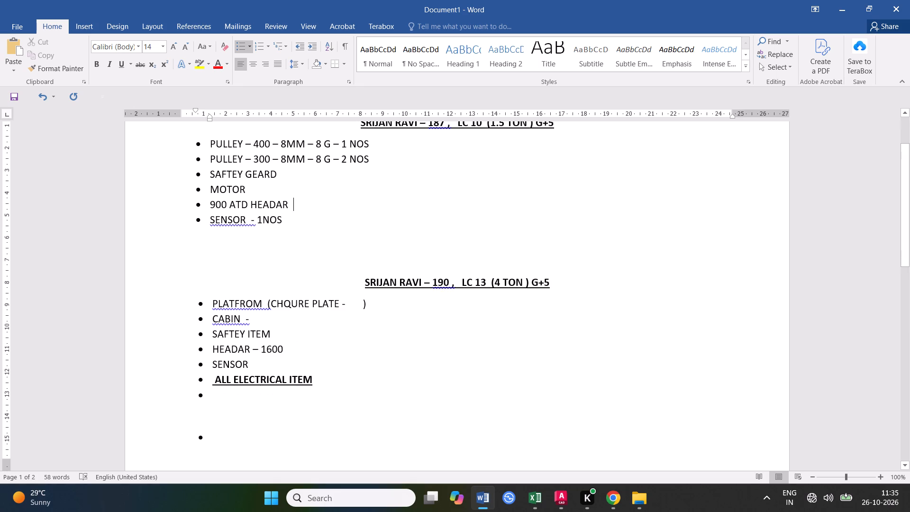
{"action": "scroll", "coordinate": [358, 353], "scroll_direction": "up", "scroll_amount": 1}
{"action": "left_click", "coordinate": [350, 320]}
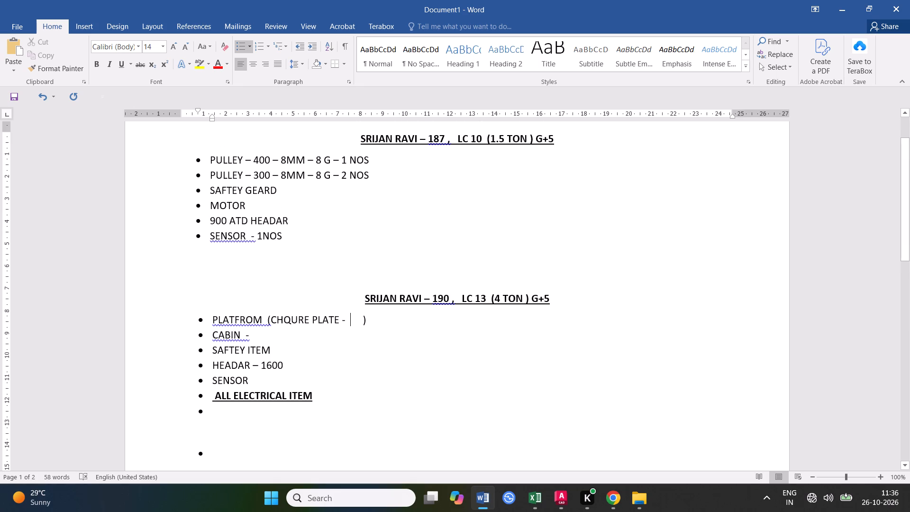
Delete the stray empty bullet below the blank line at the end of the LC 13 list.
{"action": "scroll", "coordinate": [356, 339], "scroll_direction": "down", "scroll_amount": 3}
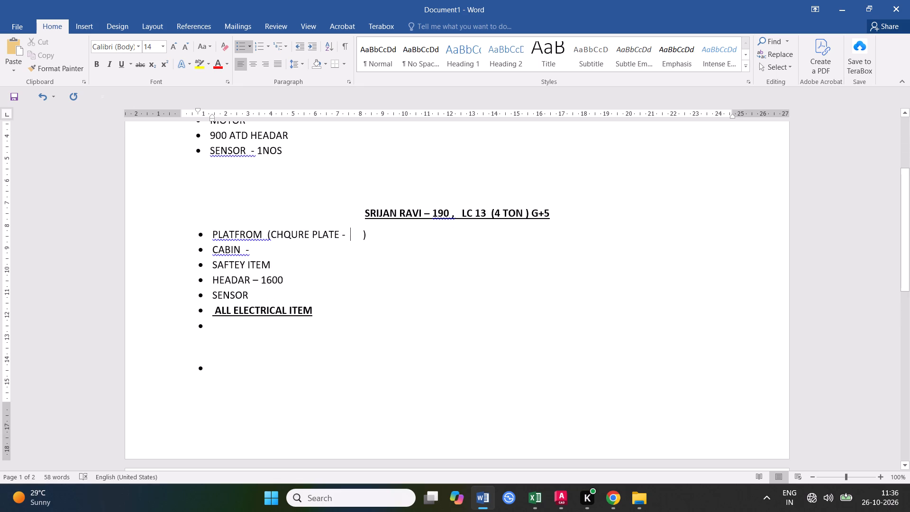
{"action": "left_click", "coordinate": [209, 382]}
{"action": "left_click", "coordinate": [226, 372]}
{"action": "key", "text": "BackSpace"}
{"action": "key", "text": "BackSpace"}
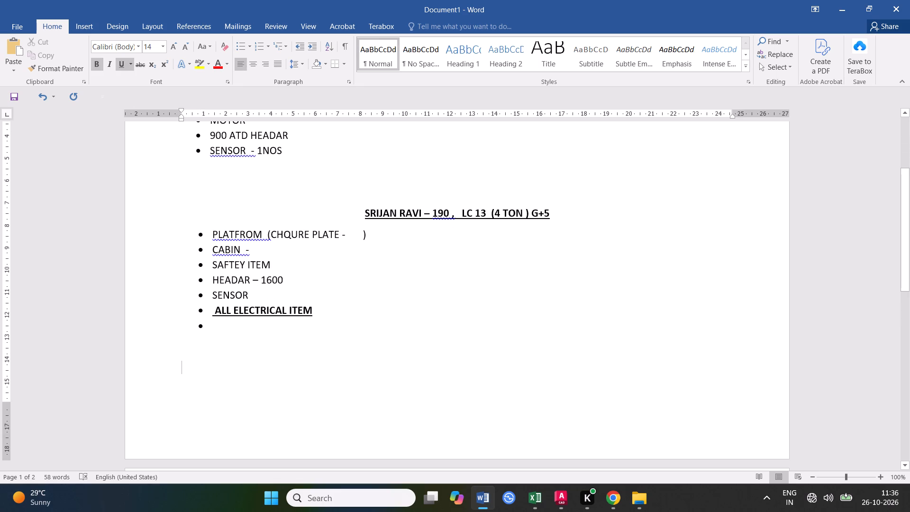
{"action": "key", "text": "BackSpace"}
Enter "GOVERNOR –" as the seventh bullet without bold or underline, and start an eighth bullet.
{"action": "left_click", "coordinate": [243, 329]}
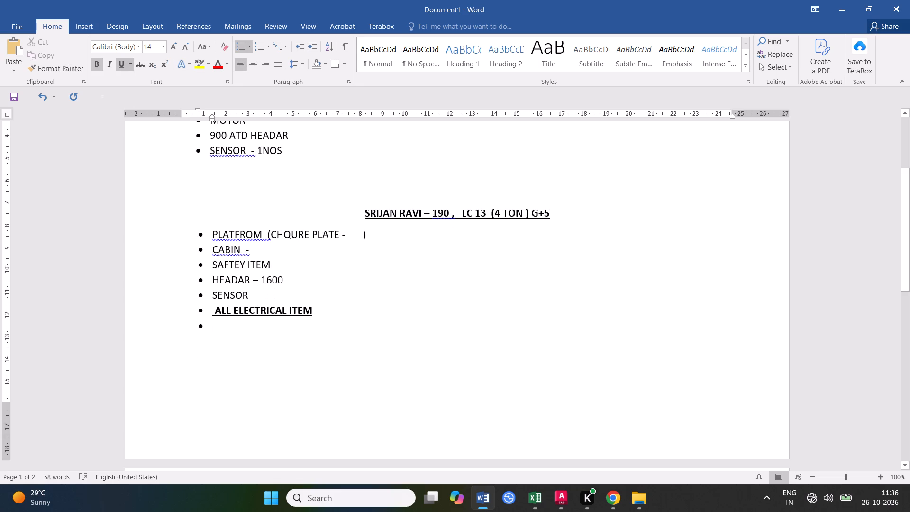
{"action": "type", "text": "go"}
{"action": "key", "text": "BackSpace"}
{"action": "key", "text": "BackSpace"}
{"action": "key", "text": "ctrl+b"}
{"action": "key", "text": "ctrl+u"}
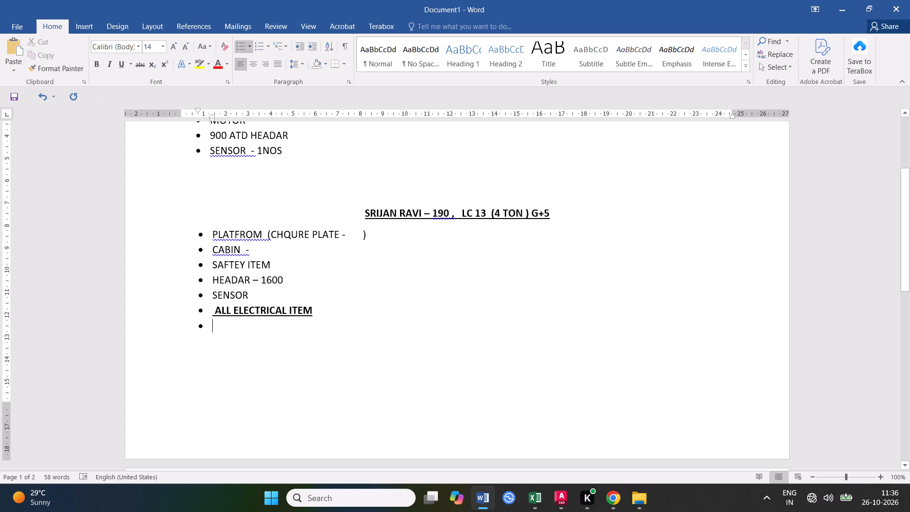
{"action": "type", "text": "GOVERNOR"}
{"action": "key", "text": "space"}
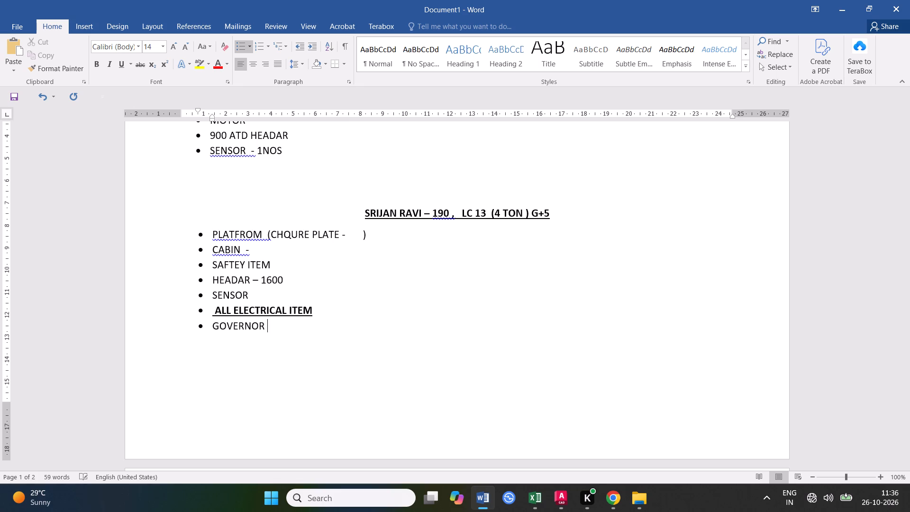
{"action": "type", "text": "-"}
{"action": "key", "text": "space"}
{"action": "key", "text": "Return"}
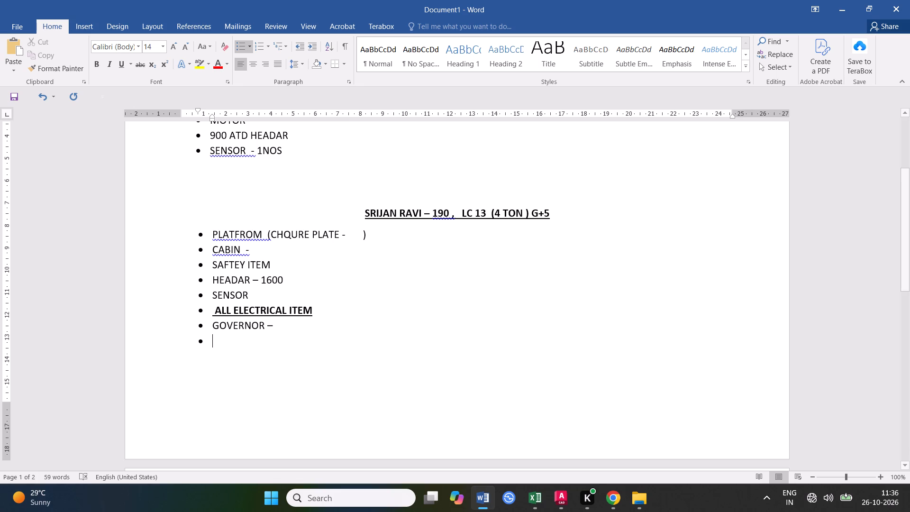
Start a seventh, empty bullet directly below "SENSOR - 1NOS" in the LC 10 list.
{"action": "scroll", "coordinate": [256, 272], "scroll_direction": "up", "scroll_amount": 2}
{"action": "left_click", "coordinate": [288, 199]}
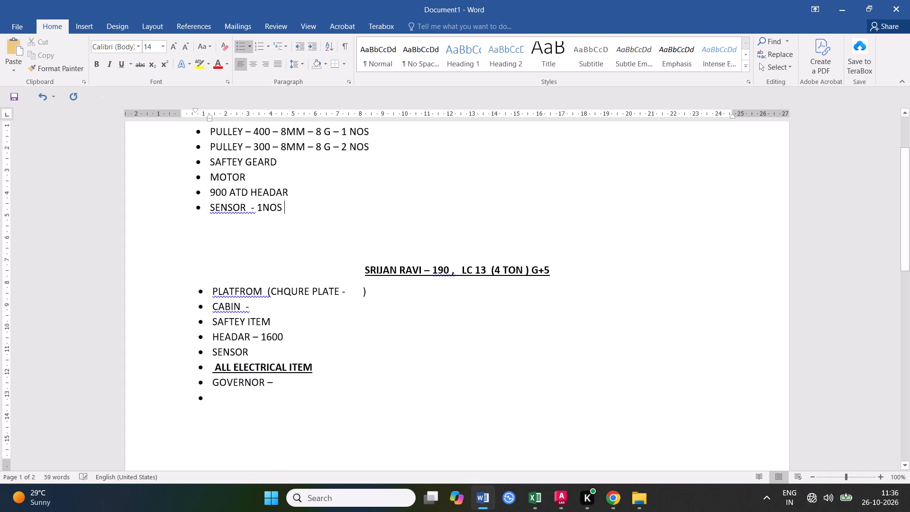
{"action": "key", "text": "Return"}
{"action": "scroll", "coordinate": [305, 233], "scroll_direction": "up", "scroll_amount": 2}
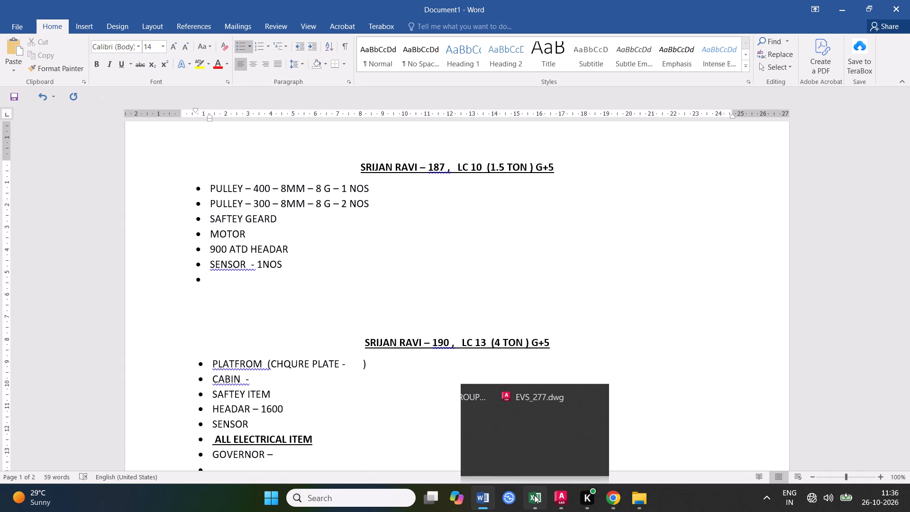
Switch to the "ALL PRODUCTION LIST - 2026" Excel workbook, check the job EVS 187 row in MASTER LIST, and return to the Word document.
{"action": "left_click", "coordinate": [529, 440]}
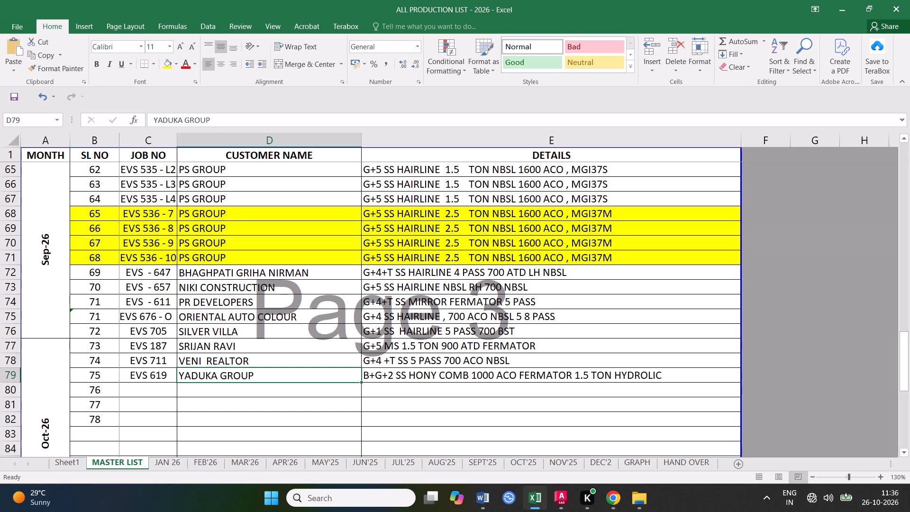
{"action": "left_click", "coordinate": [225, 364]}
{"action": "left_click", "coordinate": [277, 336]}
{"action": "left_click", "coordinate": [224, 335]}
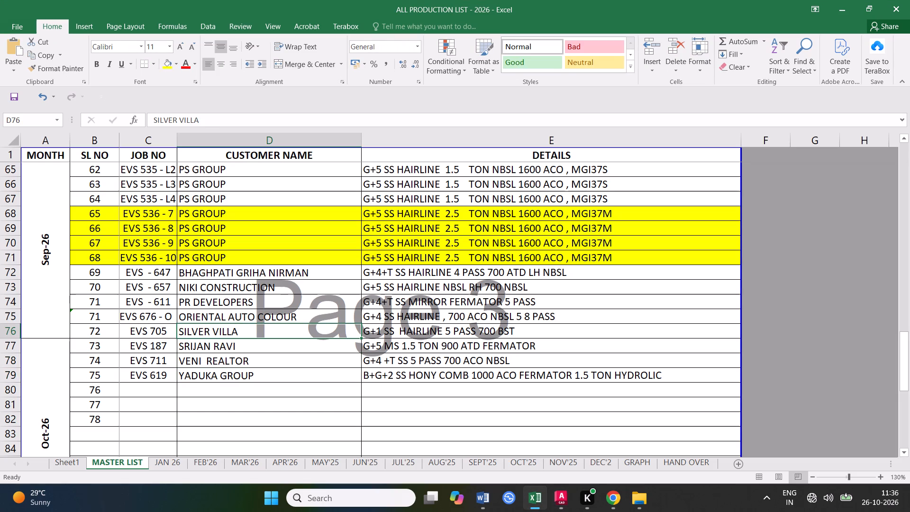
{"action": "left_click", "coordinate": [220, 348]}
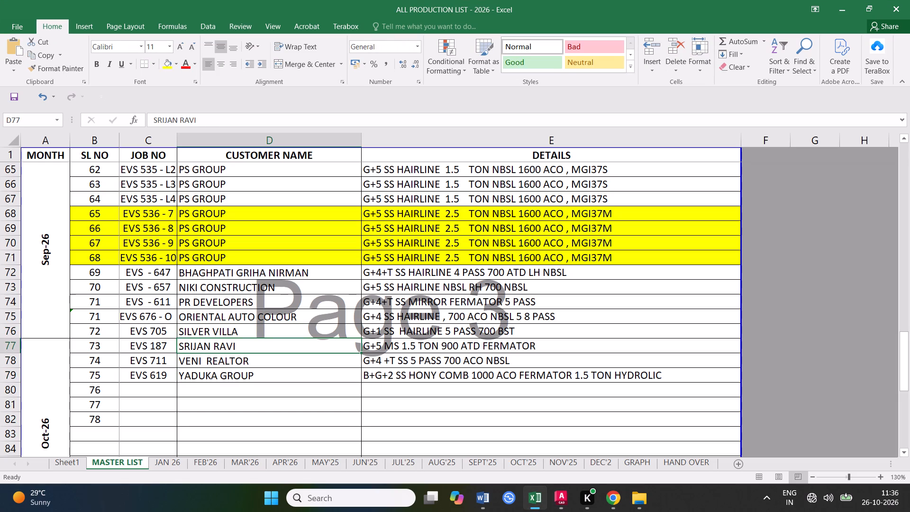
{"action": "left_click", "coordinate": [11, 348]}
{"action": "left_click", "coordinate": [826, 15]}
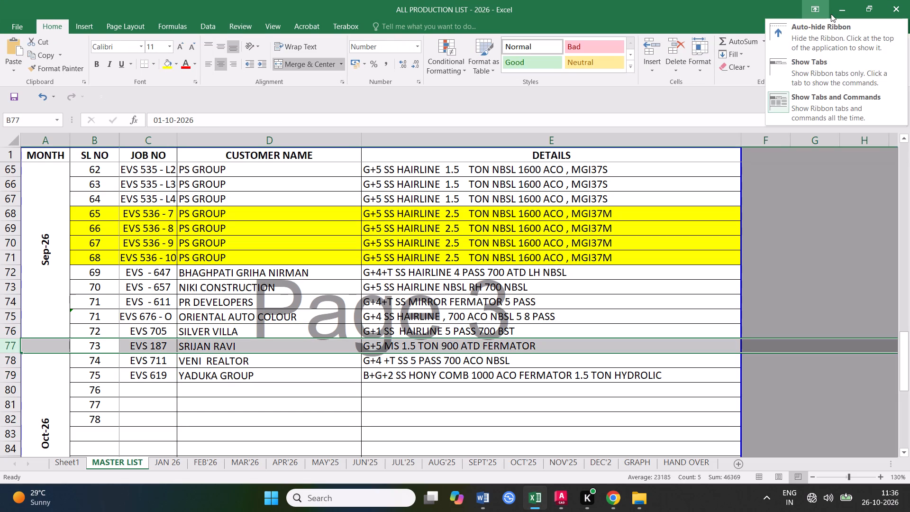
{"action": "left_click", "coordinate": [846, 16]}
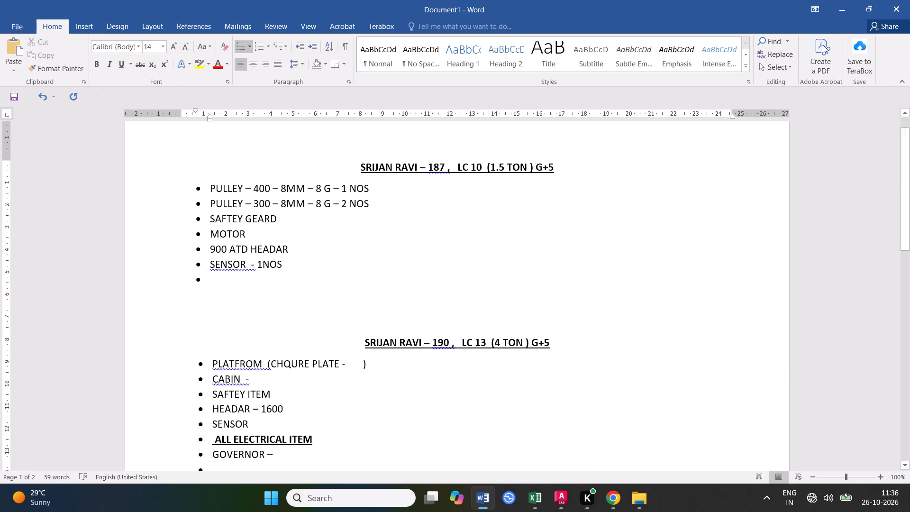
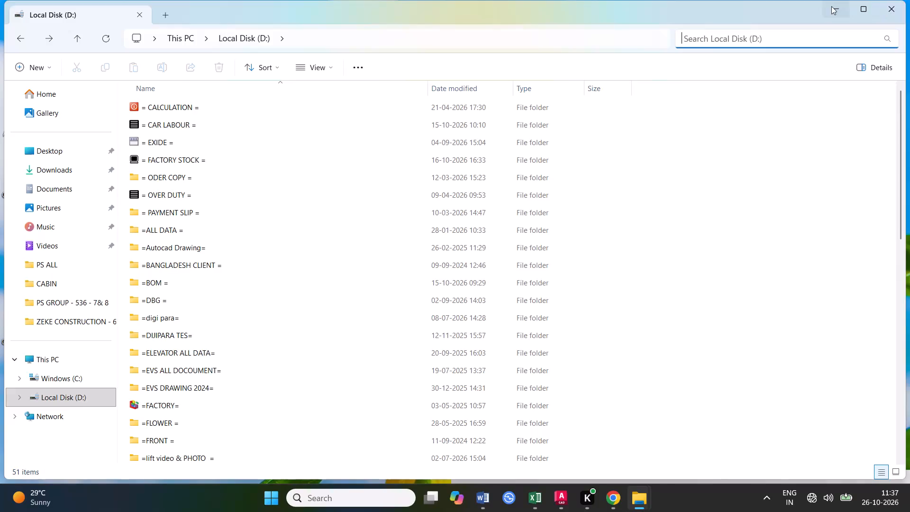
Search Local Disk (D:) for "190" and open the EVS_190 drawing in the EVS-190_LC-13_SRIJAN _Taratala Hub folder.
{"action": "left_click", "coordinate": [831, 6]}
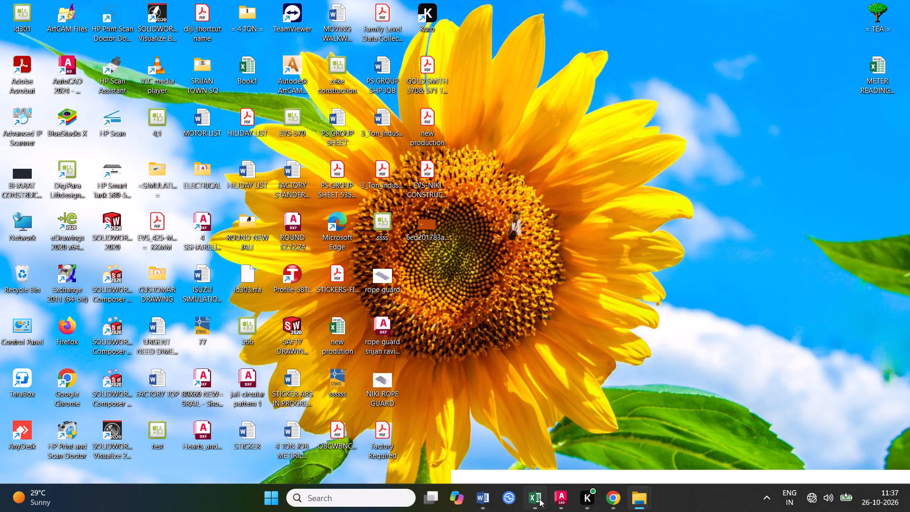
{"action": "left_click", "coordinate": [628, 449]}
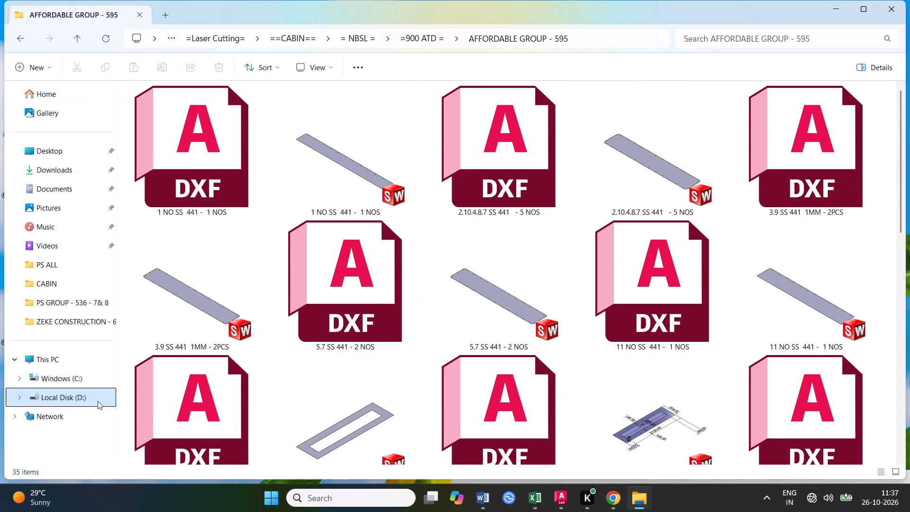
{"action": "left_click", "coordinate": [96, 400]}
{"action": "left_click", "coordinate": [718, 39]}
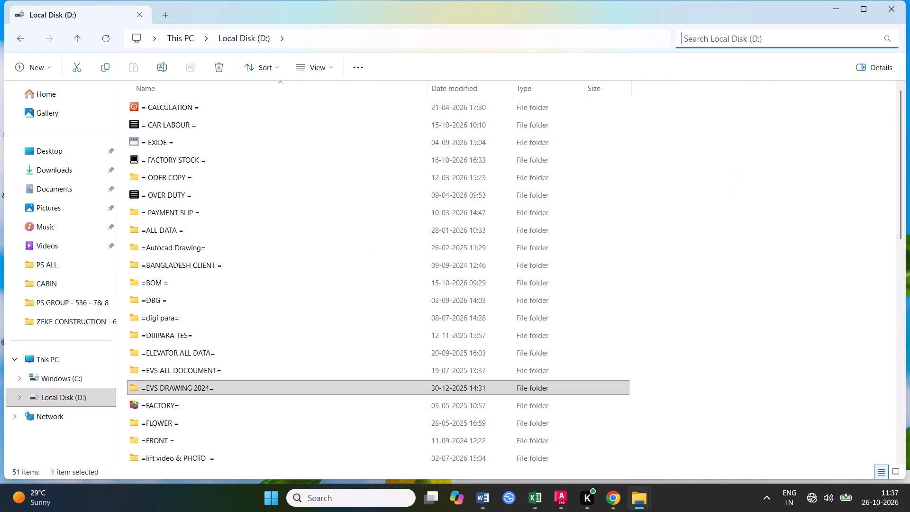
{"action": "type", "text": "190"}
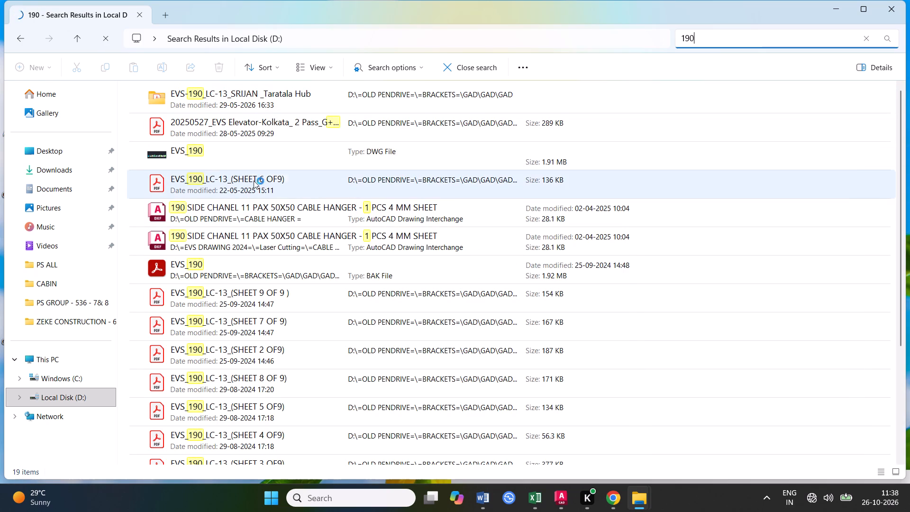
{"action": "double_click", "coordinate": [201, 99]}
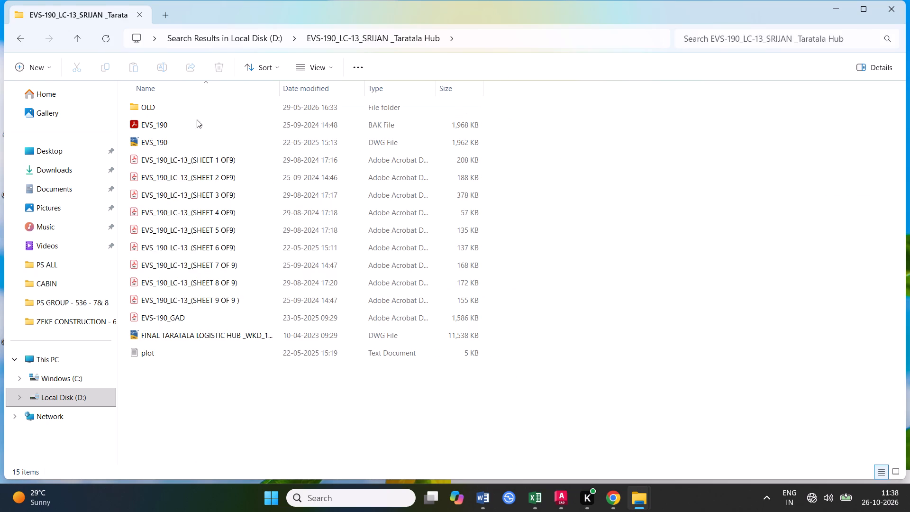
{"action": "double_click", "coordinate": [173, 144]}
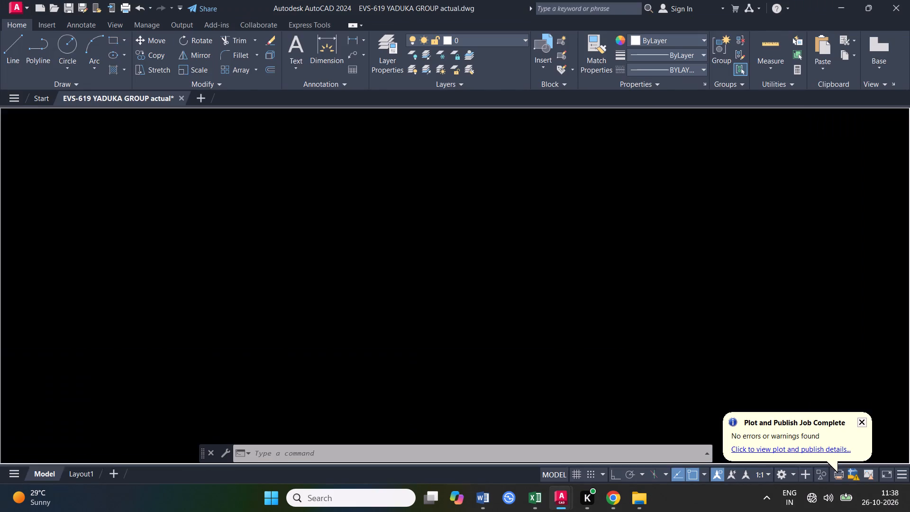
{"action": "left_click", "coordinate": [368, 231]}
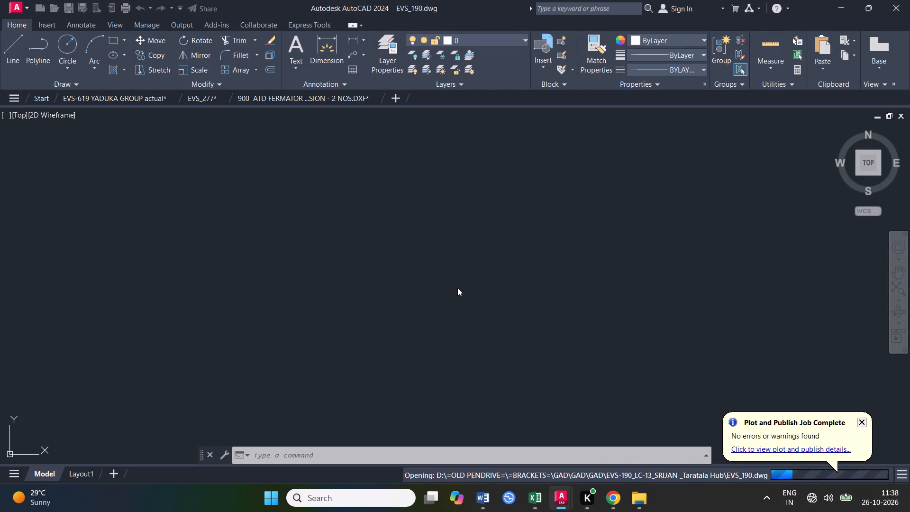
Examine the door entrance and specification of the LC-13 hoistway plan in the EVS_190 drawing, and return to the Word document.
{"action": "middle_click_drag", "start_coordinate": [407, 292], "coordinate": [604, 229]}
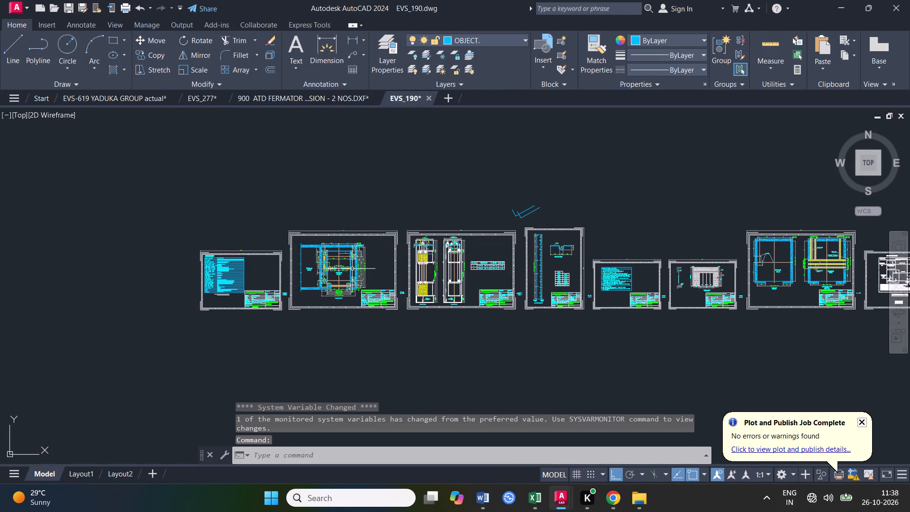
{"action": "scroll", "coordinate": [339, 274], "scroll_direction": "up", "scroll_amount": 4}
{"action": "middle_click_drag", "start_coordinate": [345, 303], "coordinate": [352, 263]}
{"action": "scroll", "coordinate": [350, 333], "scroll_direction": "up", "scroll_amount": 1}
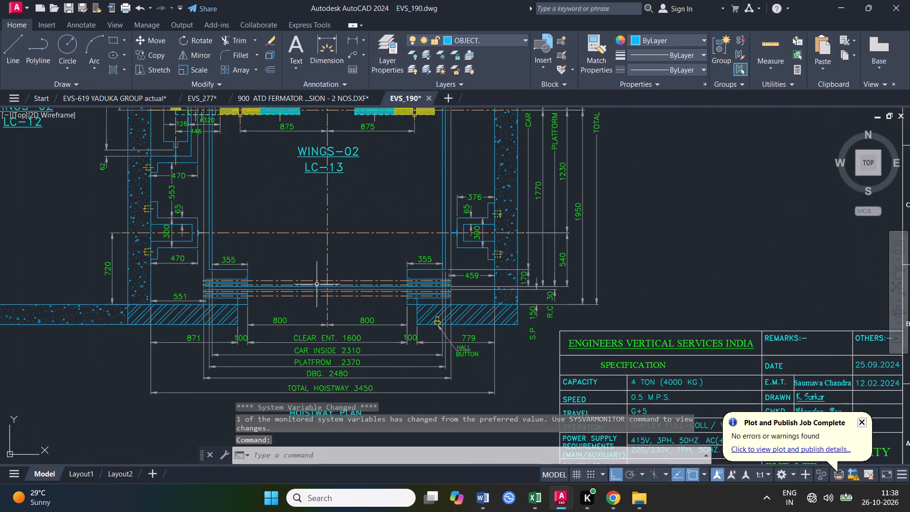
{"action": "scroll", "coordinate": [310, 286], "scroll_direction": "down", "scroll_amount": 1}
{"action": "left_click", "coordinate": [846, 7]}
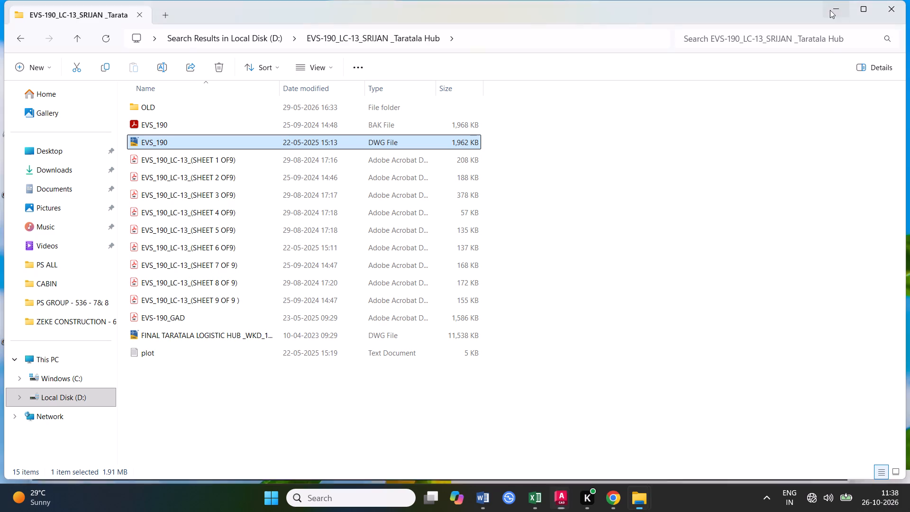
{"action": "left_click", "coordinate": [507, 441]}
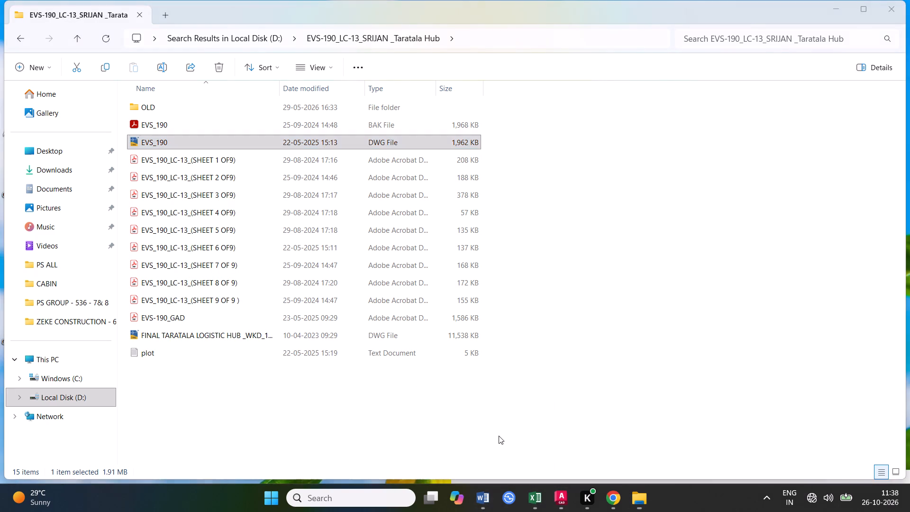
Complete the LC 13 header bullet to read "HEADAR – 1600 ACO – CAR 1 NOS , LANDING – 6 NOS".
{"action": "scroll", "coordinate": [288, 368], "scroll_direction": "down", "scroll_amount": 3}
{"action": "left_click", "coordinate": [275, 372]}
{"action": "left_click", "coordinate": [295, 317]}
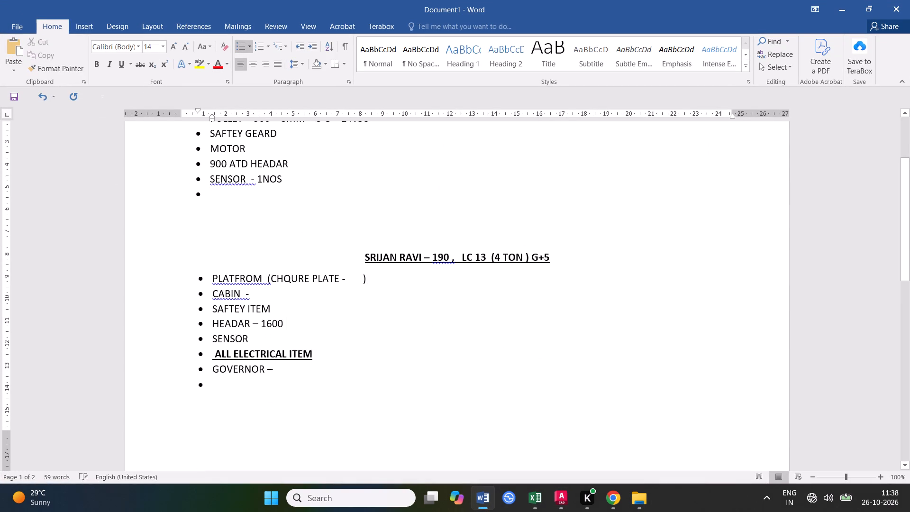
{"action": "key", "text": "space"}
{"action": "type", "text": "ACO"}
{"action": "key", "text": "space"}
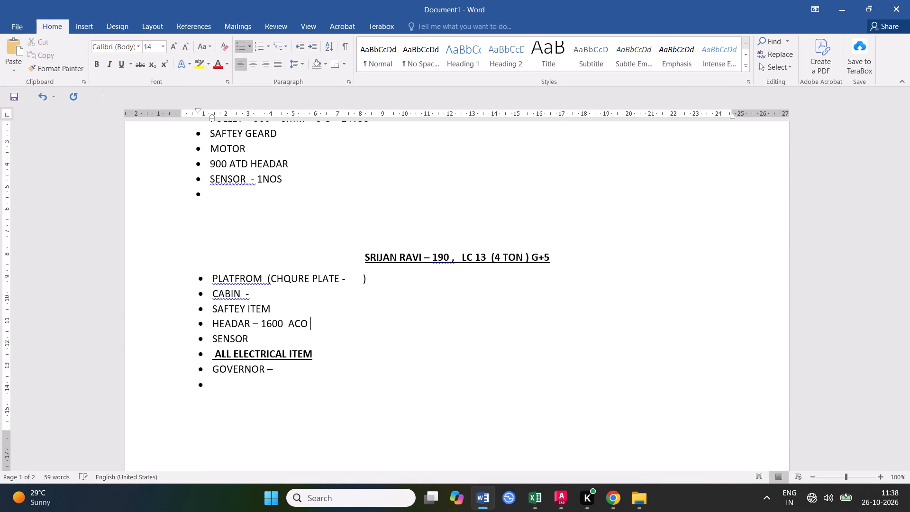
{"action": "type", "text": "- CAR 1 , LANDING"}
{"action": "key", "text": "space"}
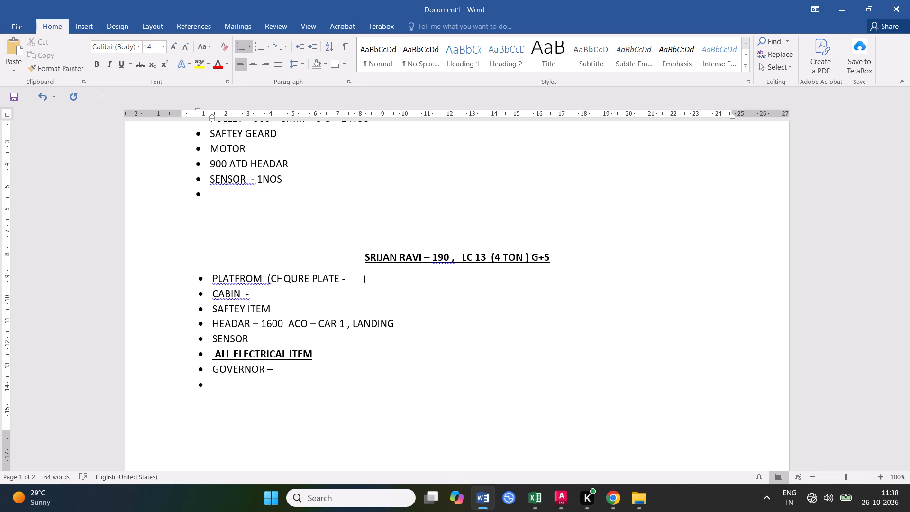
{"action": "type", "text": "-"}
{"action": "key", "text": "space"}
{"action": "type", "text": "6 NOS"}
{"action": "key", "text": "space"}
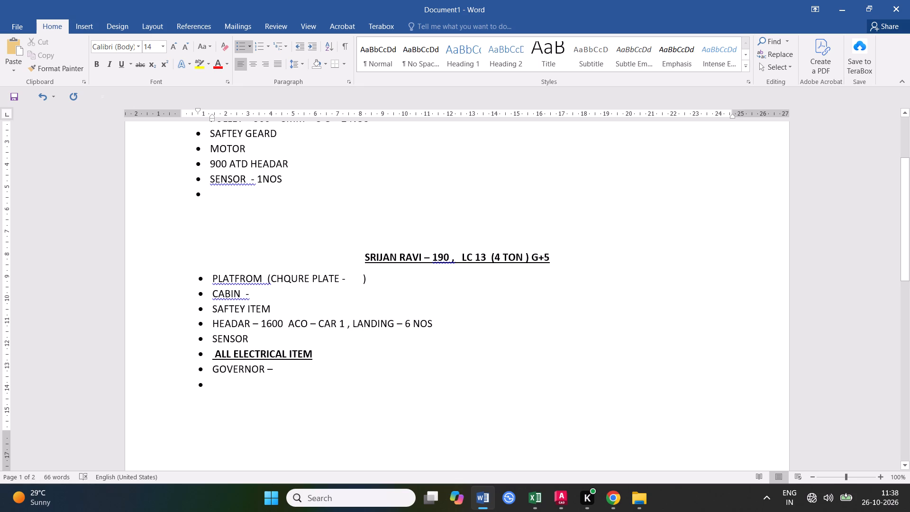
{"action": "left_click", "coordinate": [343, 325]}
{"action": "key", "text": "space"}
{"action": "type", "text": "NOS"}
{"action": "key", "text": "space"}
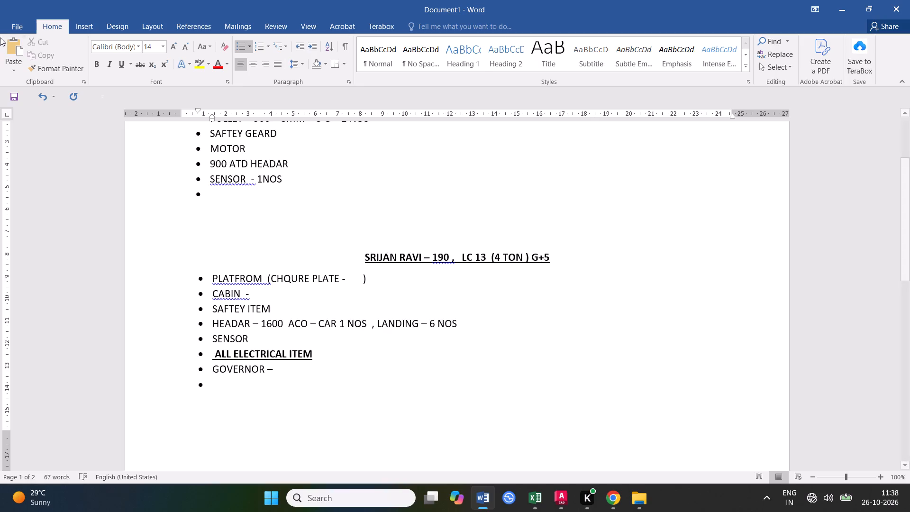
{"action": "scroll", "coordinate": [320, 239], "scroll_direction": "up", "scroll_amount": 8}
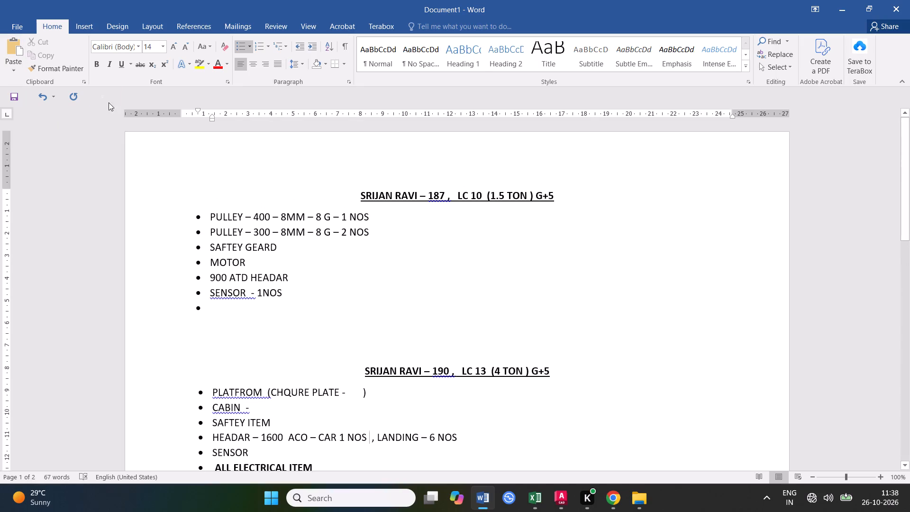
{"action": "left_click", "coordinate": [16, 24]}
{"action": "left_click", "coordinate": [32, 139]}
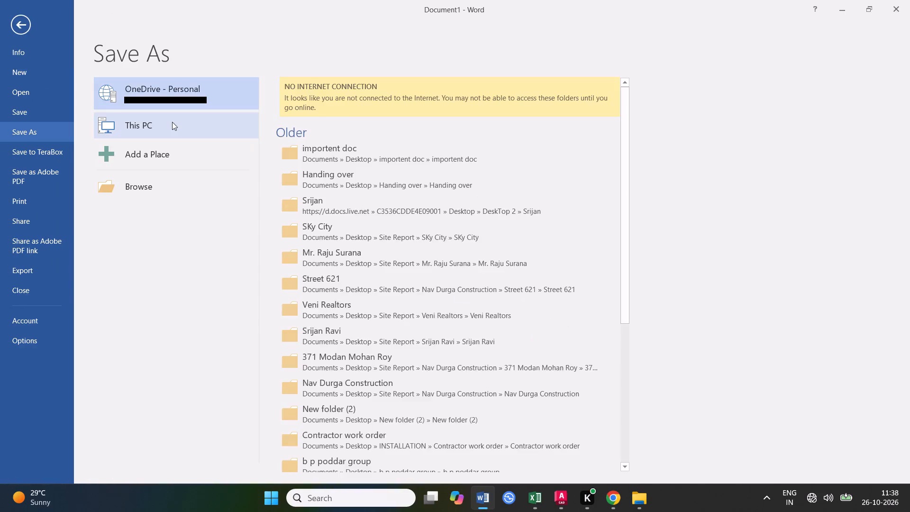
{"action": "left_click", "coordinate": [171, 122]}
{"action": "scroll", "coordinate": [42, 159], "scroll_direction": "up", "scroll_amount": 2}
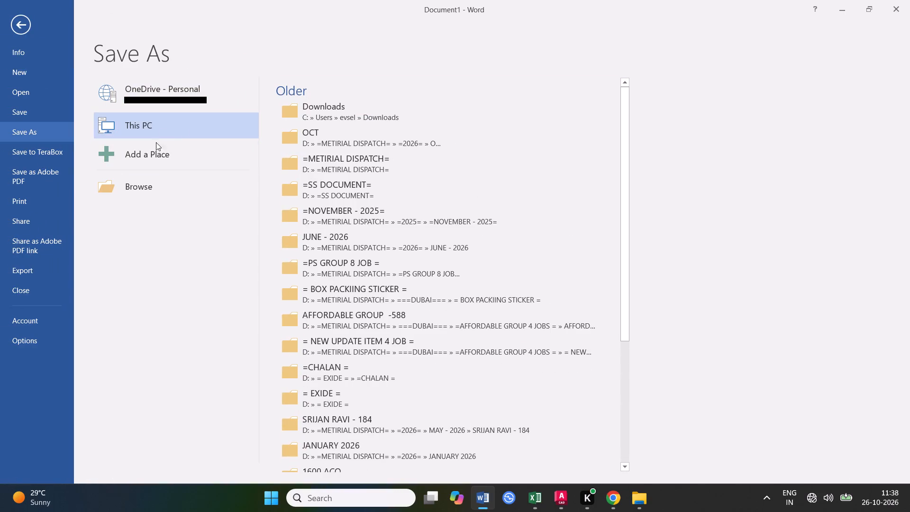
{"action": "left_click", "coordinate": [155, 187]}
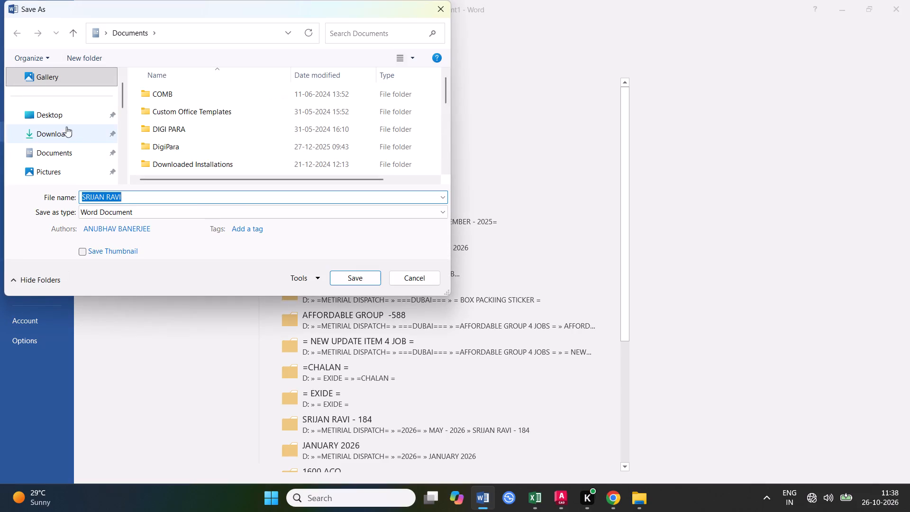
{"action": "left_click", "coordinate": [65, 115]}
{"action": "left_click", "coordinate": [134, 200]}
{"action": "left_click", "coordinate": [135, 197]}
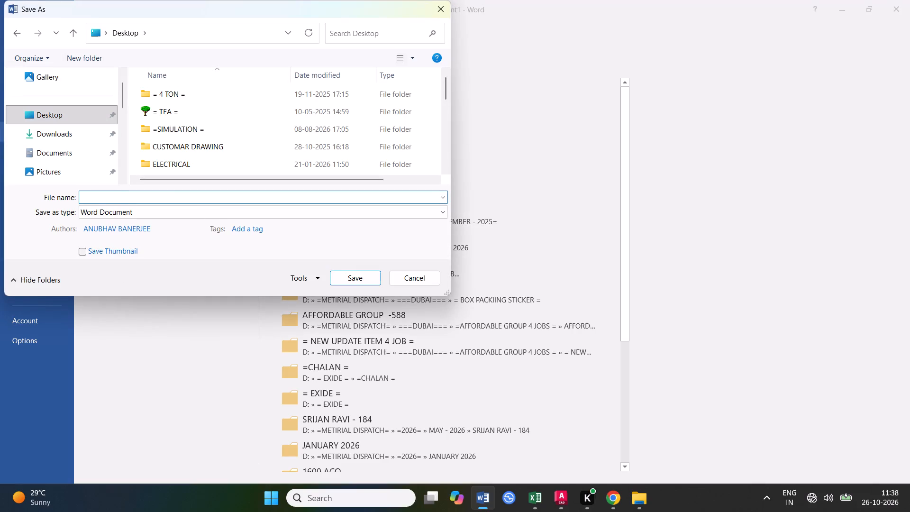
{"action": "key", "text": "space"}
{"action": "type", "text": "26.10.26"}
{"action": "left_click", "coordinate": [360, 278]}
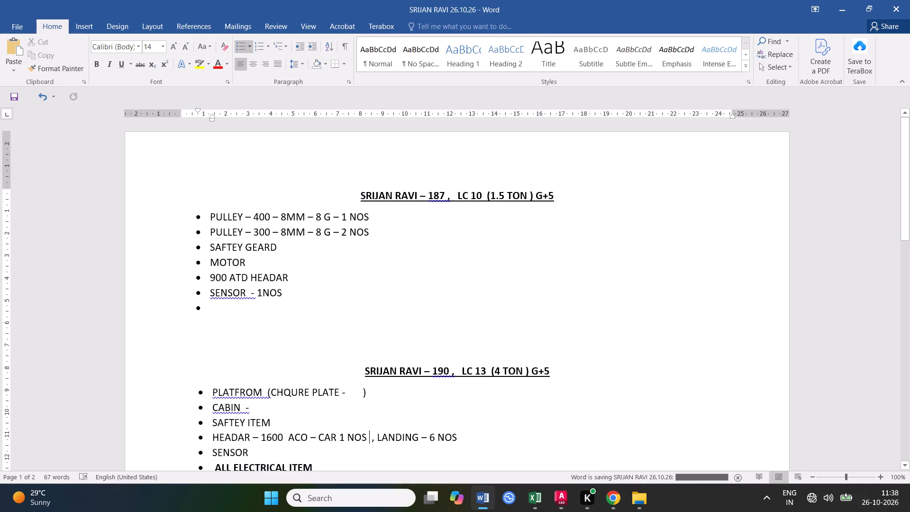
Review the LC 13 bullets one by one, from PLATFROM down to GOVERNOR.
{"action": "scroll", "coordinate": [428, 272], "scroll_direction": "down", "scroll_amount": 1}
{"action": "scroll", "coordinate": [374, 283], "scroll_direction": "down", "scroll_amount": 4}
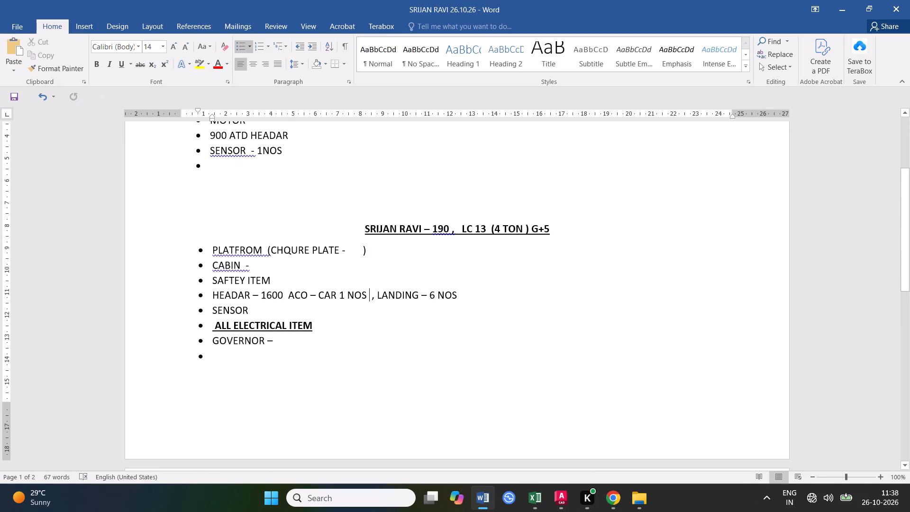
{"action": "left_click", "coordinate": [351, 249]}
{"action": "left_click", "coordinate": [266, 262]}
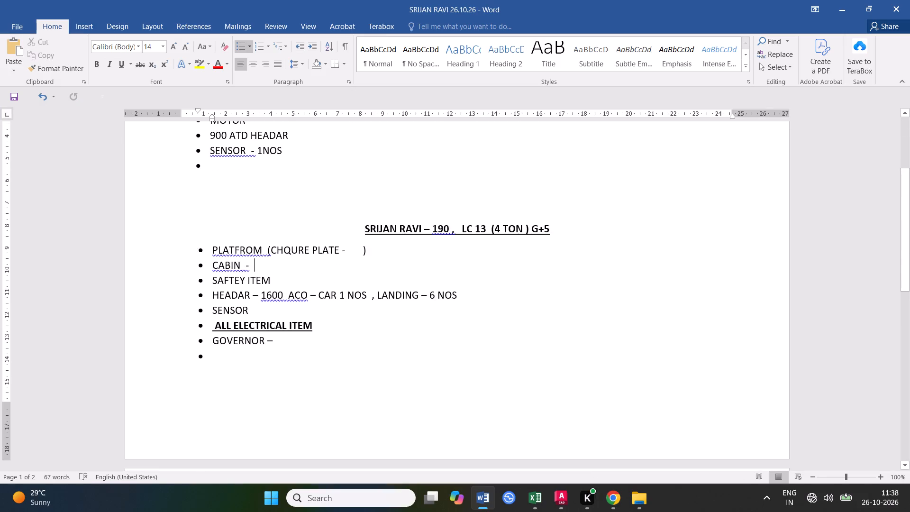
{"action": "left_click", "coordinate": [293, 280]}
{"action": "left_click", "coordinate": [278, 316]}
{"action": "left_click", "coordinate": [281, 342]}
Remove the empty bold, underlined bullet below "GOVERNOR –" in the LC 13 list.
{"action": "left_click", "coordinate": [235, 364]}
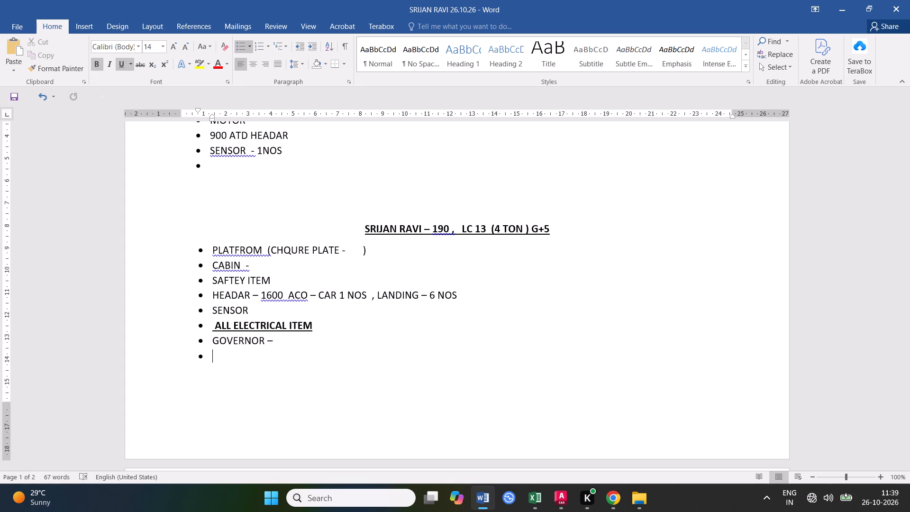
{"action": "type", "text": "RA"}
{"action": "key", "text": "BackSpace"}
{"action": "key", "text": "BackSpace"}
{"action": "type", "text": "bu"}
{"action": "key", "text": "BackSpace"}
{"action": "key", "text": "BackSpace"}
{"action": "key", "text": "BackSpace"}
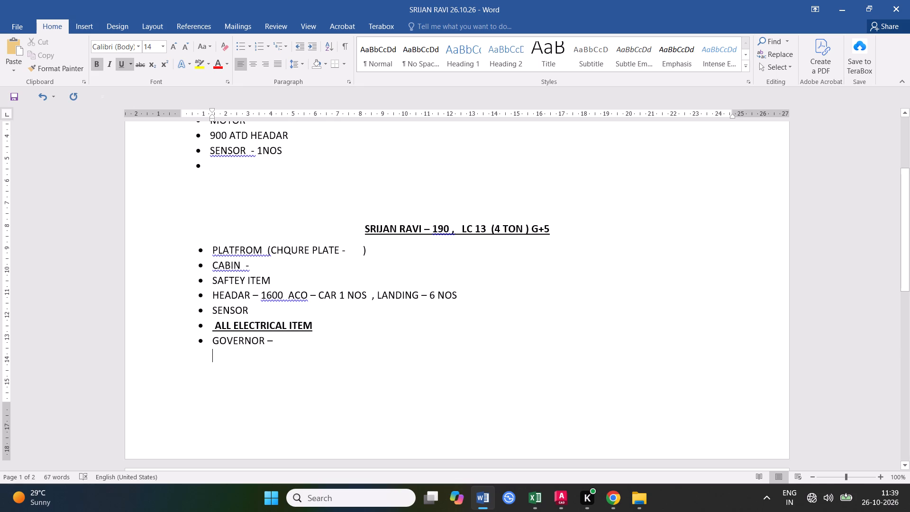
Add a "RAIL -" bullet without bold or underline directly after "GOVERNOR –" in the LC 13 list.
{"action": "left_click", "coordinate": [291, 345]}
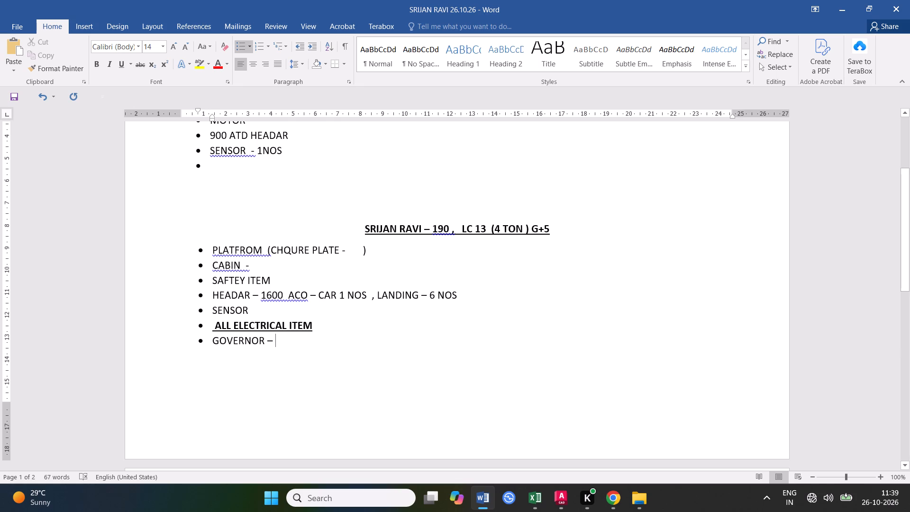
{"action": "key", "text": "Return"}
{"action": "type", "text": "RAIL"}
{"action": "key", "text": "space"}
{"action": "type", "text": "-"}
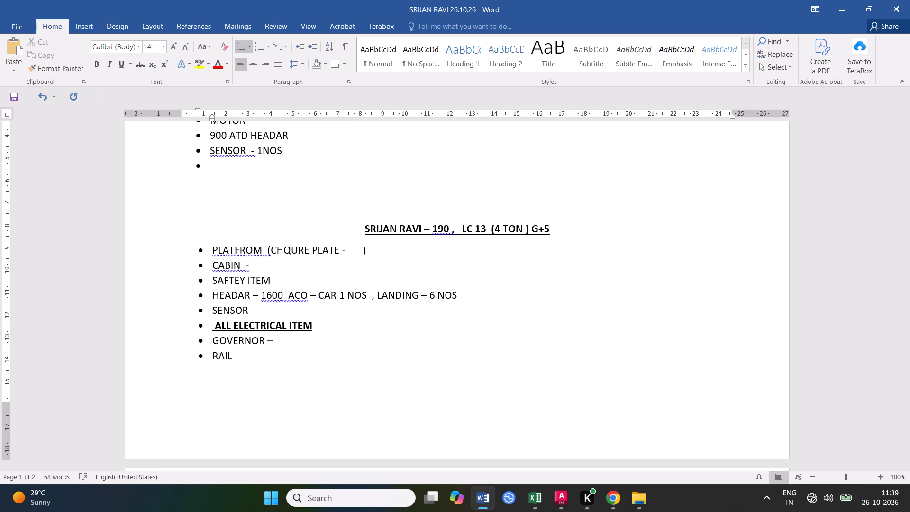
Add a "RAIL -" bullet directly below "SENSOR - 1NOS" in the LC 10 list.
{"action": "key", "text": "space"}
{"action": "scroll", "coordinate": [329, 352], "scroll_direction": "up", "scroll_amount": 4}
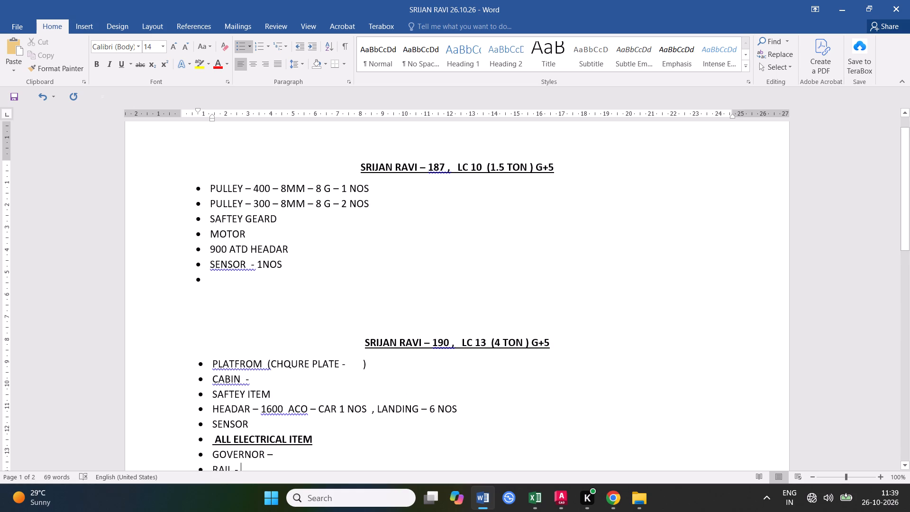
{"action": "left_click", "coordinate": [303, 263]}
{"action": "key", "text": "Return"}
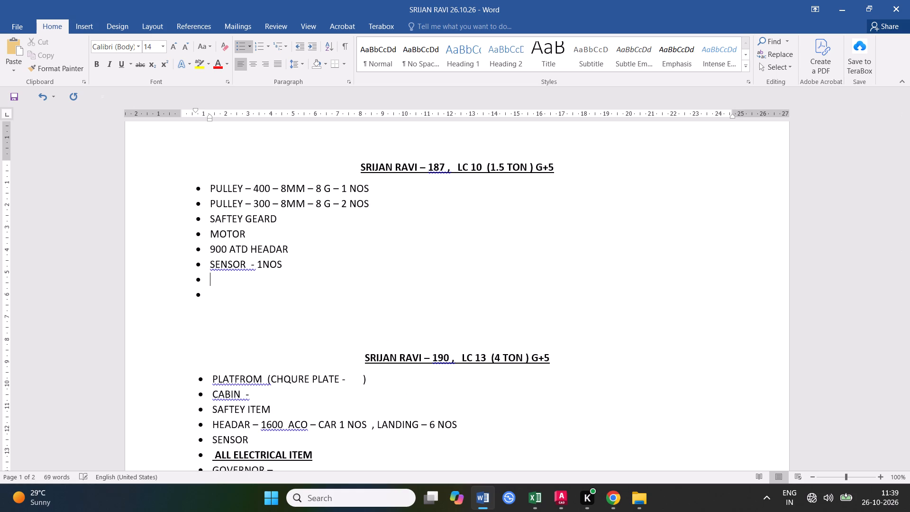
{"action": "type", "text": "RAIL -"}
{"action": "key", "text": "space"}
Extend the "900 ATD HEADAR" bullet in the LC 10 list with "- FERMATOR , CAR – 1 NOS , LANDING – 6 NOS".
{"action": "scroll", "coordinate": [315, 300], "scroll_direction": "down", "scroll_amount": 1}
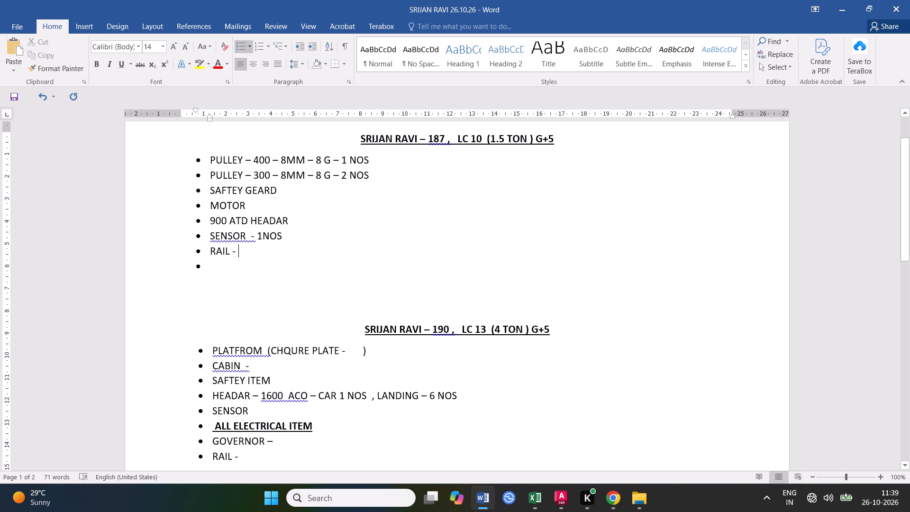
{"action": "left_click", "coordinate": [307, 222]}
{"action": "key", "text": "space"}
{"action": "type", "text": "- FERMATOR"}
{"action": "key", "text": "space"}
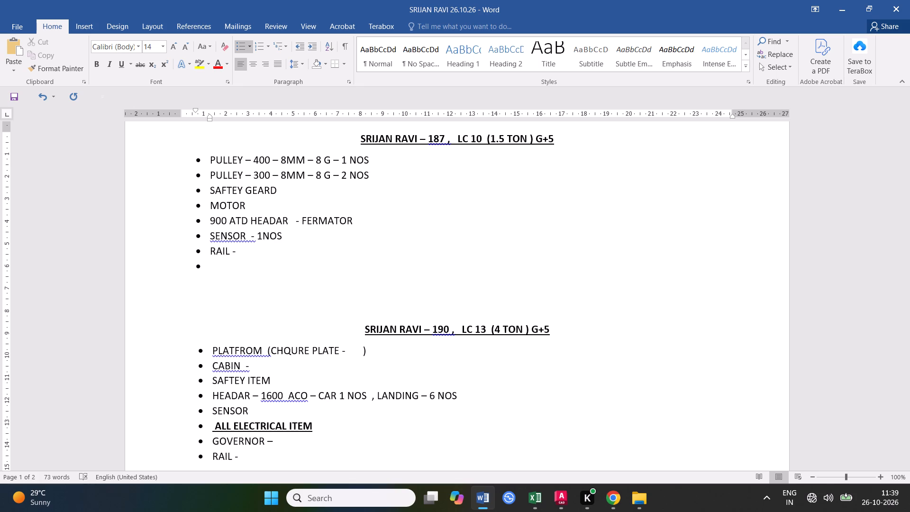
{"action": "type", "text": ", CAR - 1 NOS"}
{"action": "key", "text": "space"}
{"action": "type", "text": ", LANDING"}
{"action": "key", "text": "space"}
{"action": "type", "text": "-"}
{"action": "key", "text": "space"}
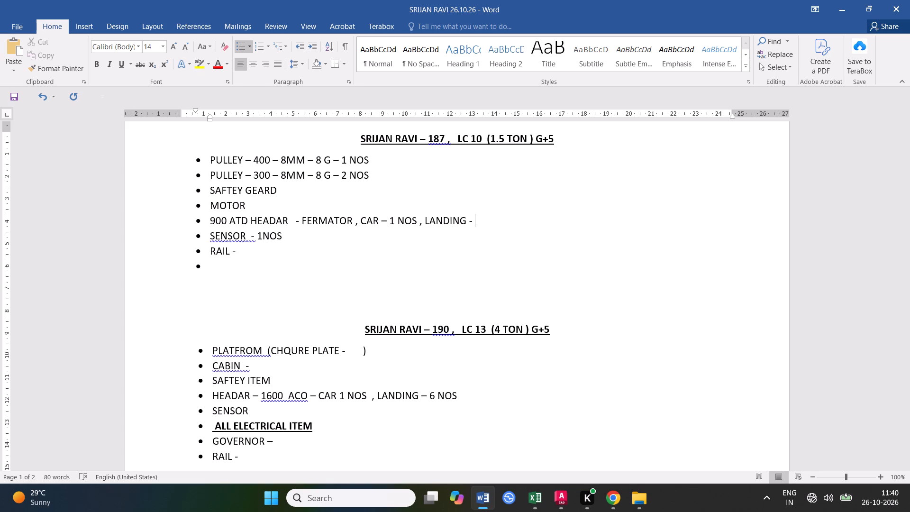
{"action": "type", "text": "6 NOS"}
{"action": "key", "text": "space"}
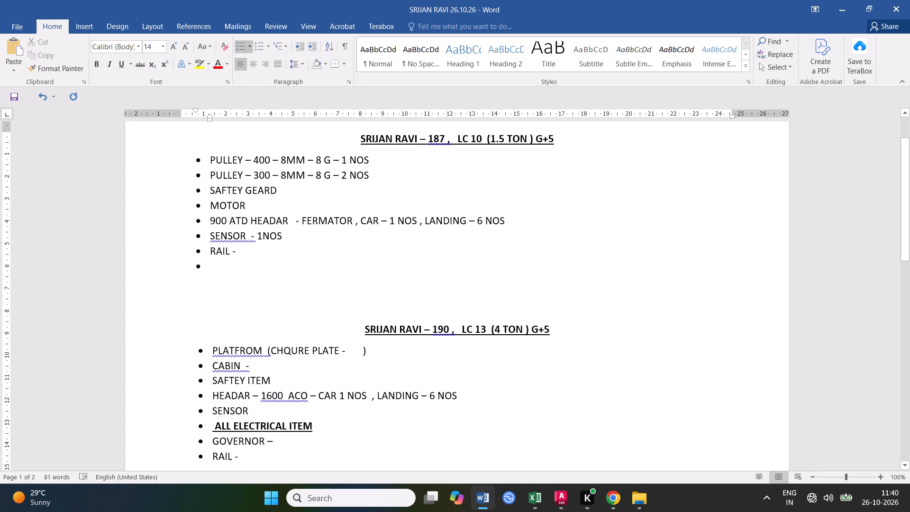
Append a dash after "MOTOR" in the LC 10 list.
{"action": "left_click", "coordinate": [314, 247]}
{"action": "scroll", "coordinate": [319, 252], "scroll_direction": "up", "scroll_amount": 1}
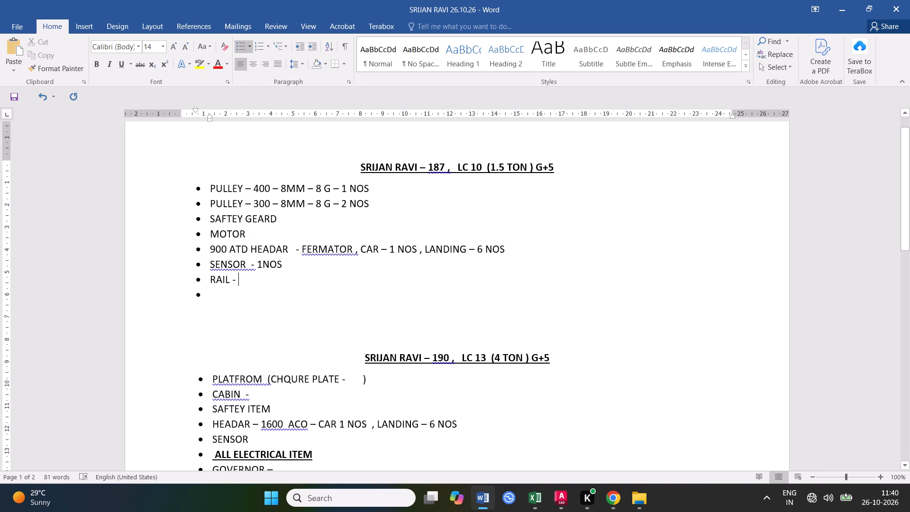
{"action": "left_click", "coordinate": [260, 234]}
{"action": "key", "text": "space"}
{"action": "type", "text": "-"}
{"action": "key", "text": "space"}
{"action": "left_click", "coordinate": [288, 215]}
{"action": "scroll", "coordinate": [296, 246], "scroll_direction": "down", "scroll_amount": 1}
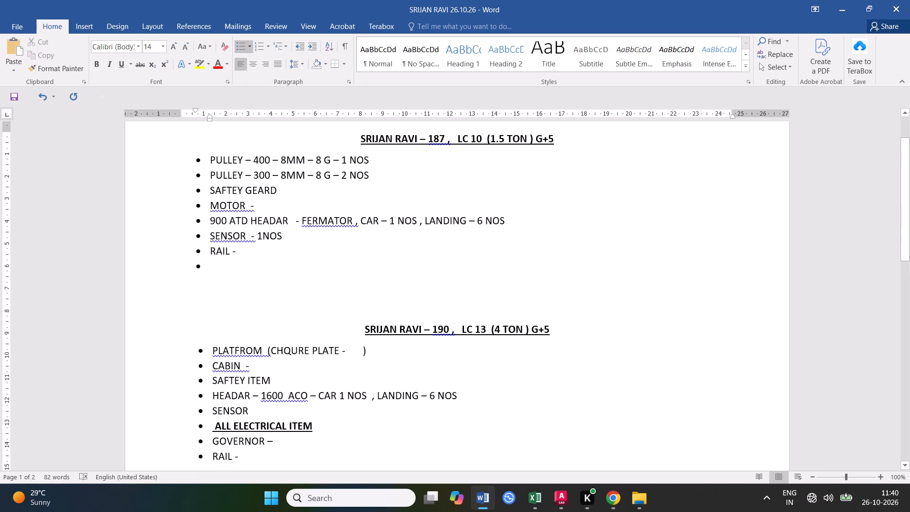
{"action": "left_click", "coordinate": [249, 251]}
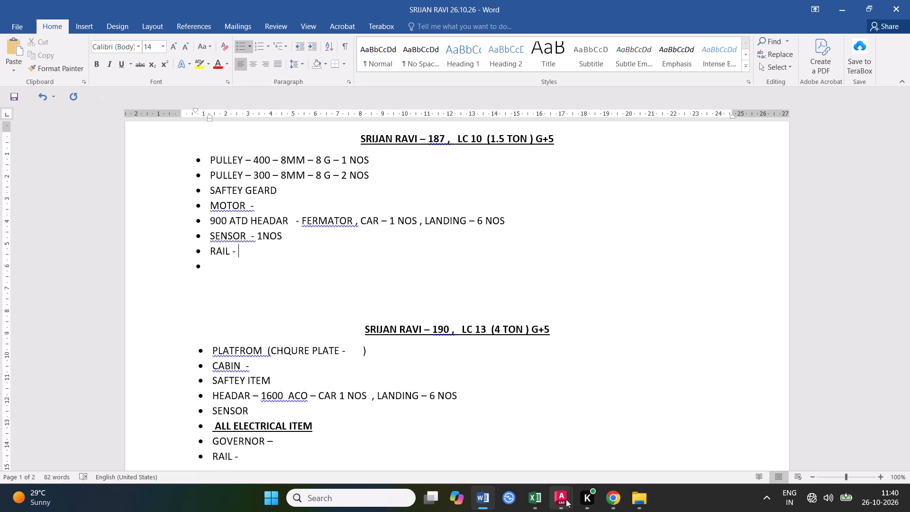
Switch to AutoCAD and examine the rail and bracket position diagram in the EVS_190 drawing.
{"action": "left_click", "coordinate": [785, 433]}
{"action": "scroll", "coordinate": [361, 312], "scroll_direction": "down", "scroll_amount": 5}
{"action": "scroll", "coordinate": [435, 304], "scroll_direction": "up", "scroll_amount": 4}
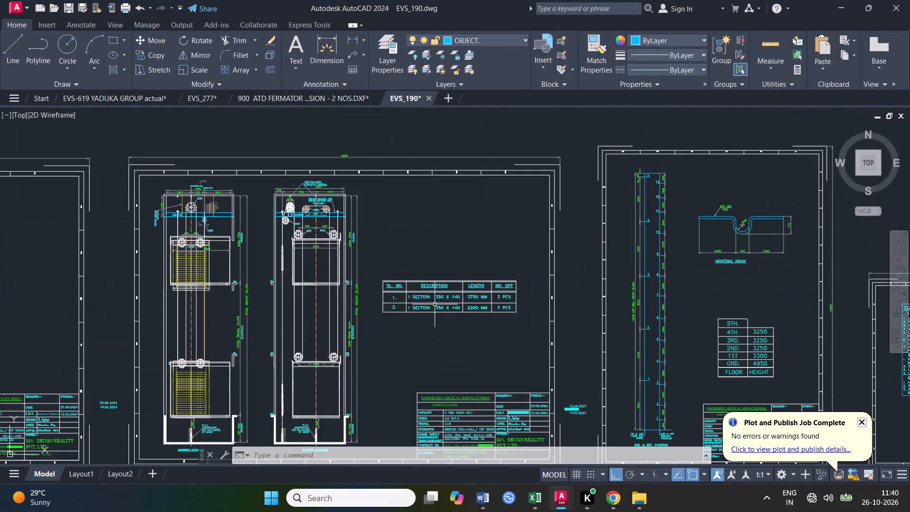
{"action": "middle_click_drag", "start_coordinate": [538, 288], "coordinate": [341, 235]}
{"action": "scroll", "coordinate": [458, 316], "scroll_direction": "up", "scroll_amount": 1}
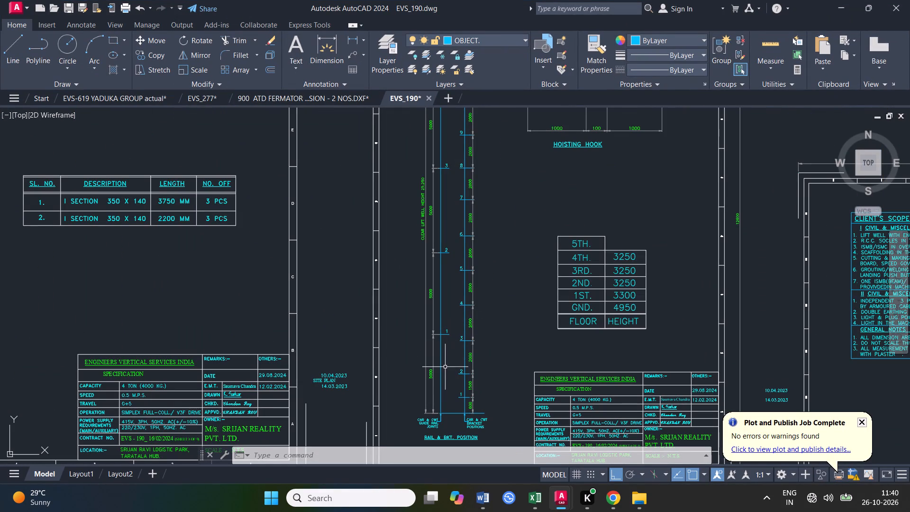
{"action": "middle_click_drag", "start_coordinate": [449, 211], "coordinate": [428, 342]}
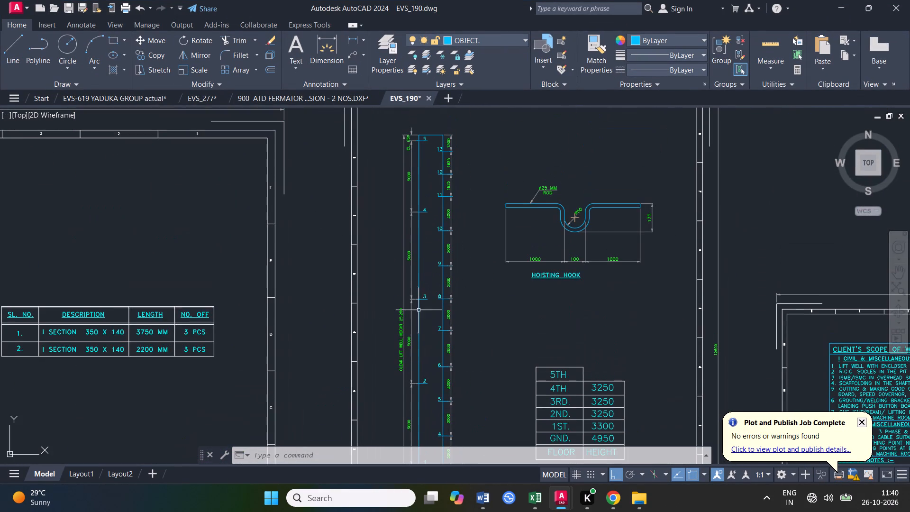
{"action": "middle_click_drag", "start_coordinate": [424, 168], "coordinate": [424, 207]}
{"action": "scroll", "coordinate": [426, 179], "scroll_direction": "up", "scroll_amount": 3}
{"action": "scroll", "coordinate": [407, 179], "scroll_direction": "down", "scroll_amount": 2}
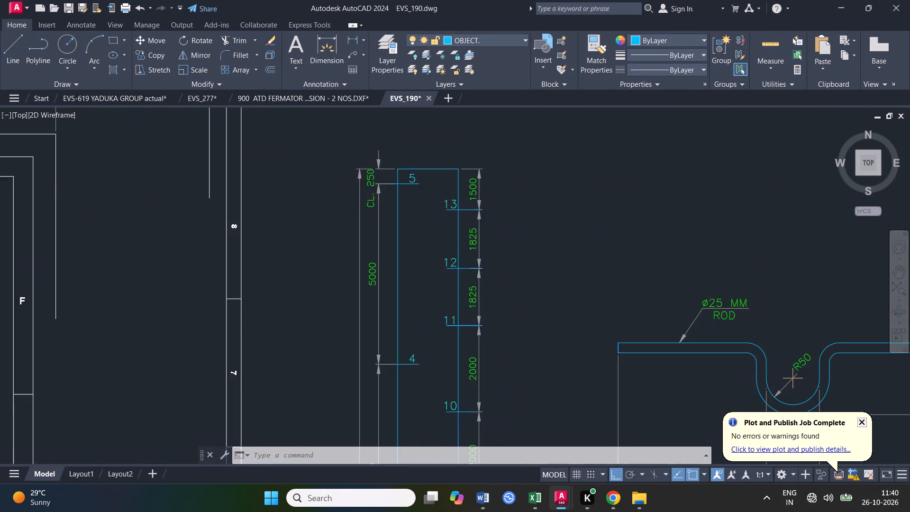
{"action": "scroll", "coordinate": [406, 180], "scroll_direction": "down", "scroll_amount": 1}
{"action": "middle_click_drag", "start_coordinate": [401, 205], "coordinate": [467, 150]}
{"action": "scroll", "coordinate": [463, 204], "scroll_direction": "down", "scroll_amount": 2}
{"action": "middle_click_drag", "start_coordinate": [379, 253], "coordinate": [409, 252]}
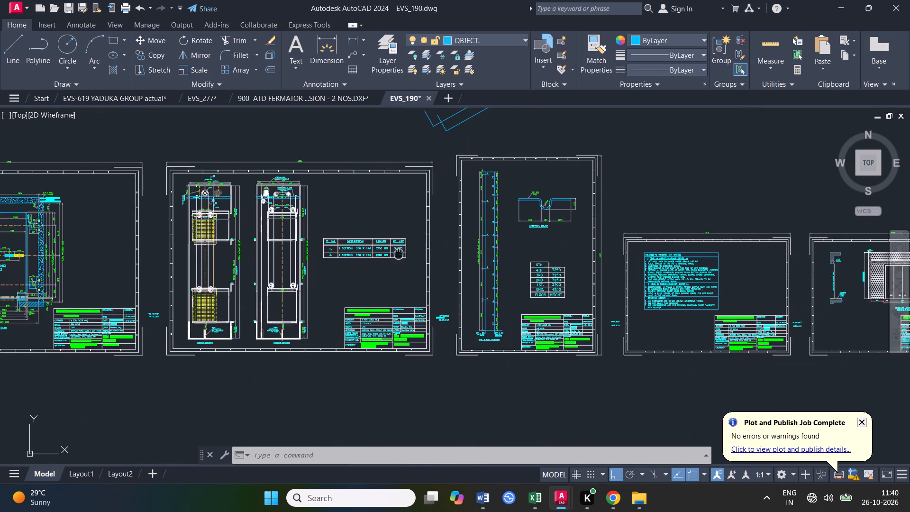
Examine the EVS_190 specification table for the car and counterweight guide sizes, along with the neighbouring hoistway plan.
{"action": "middle_click_drag", "start_coordinate": [409, 252], "coordinate": [583, 215]}
{"action": "middle_click_drag", "start_coordinate": [281, 265], "coordinate": [555, 268]}
{"action": "middle_click", "coordinate": [564, 268]}
{"action": "scroll", "coordinate": [131, 247], "scroll_direction": "up", "scroll_amount": 4}
{"action": "middle_click_drag", "start_coordinate": [266, 217], "coordinate": [281, 276]}
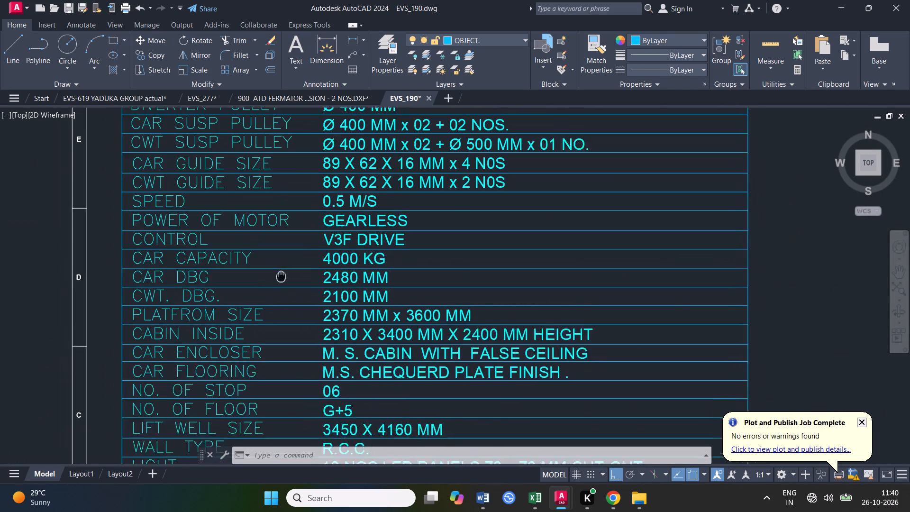
{"action": "middle_click_drag", "start_coordinate": [281, 276], "coordinate": [293, 312]}
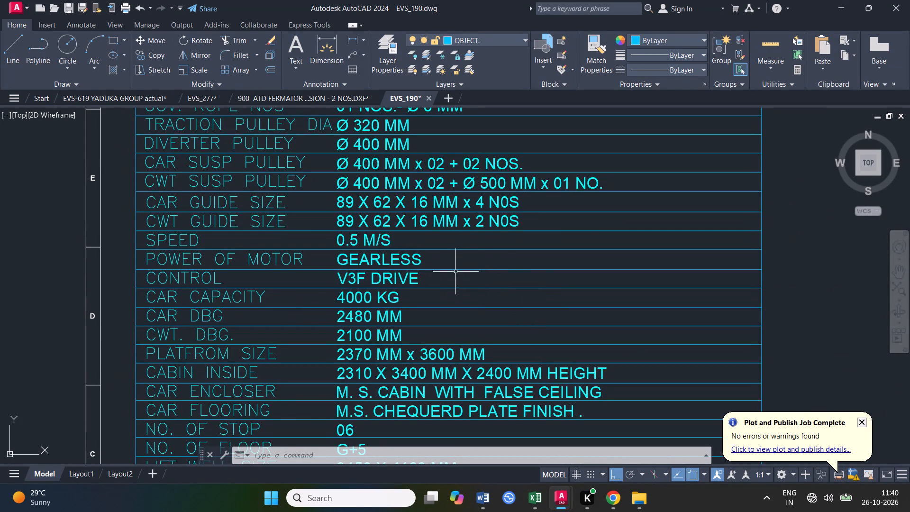
{"action": "scroll", "coordinate": [376, 265], "scroll_direction": "down", "scroll_amount": 4}
{"action": "middle_click_drag", "start_coordinate": [466, 275], "coordinate": [387, 217]}
{"action": "scroll", "coordinate": [428, 283], "scroll_direction": "up", "scroll_amount": 3}
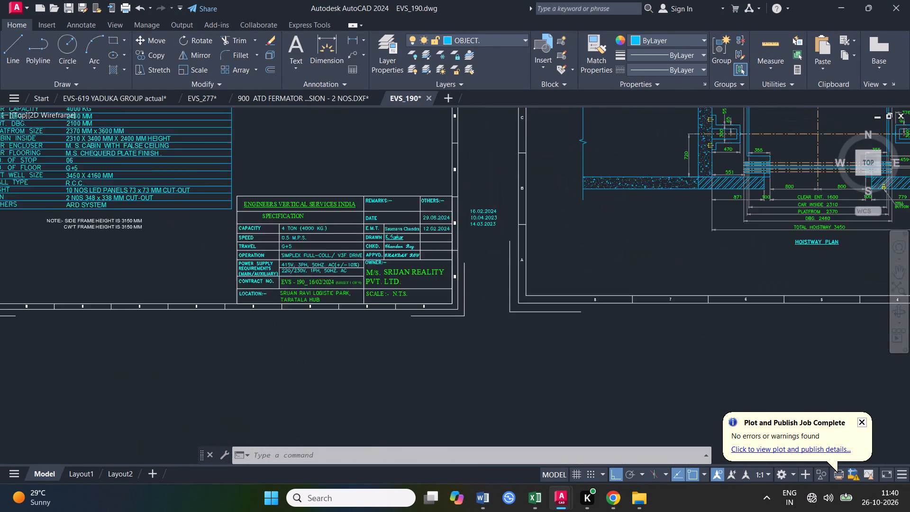
{"action": "scroll", "coordinate": [319, 284], "scroll_direction": "down", "scroll_amount": 2}
{"action": "middle_click_drag", "start_coordinate": [452, 241], "coordinate": [376, 333]}
{"action": "middle_click", "coordinate": [376, 333]}
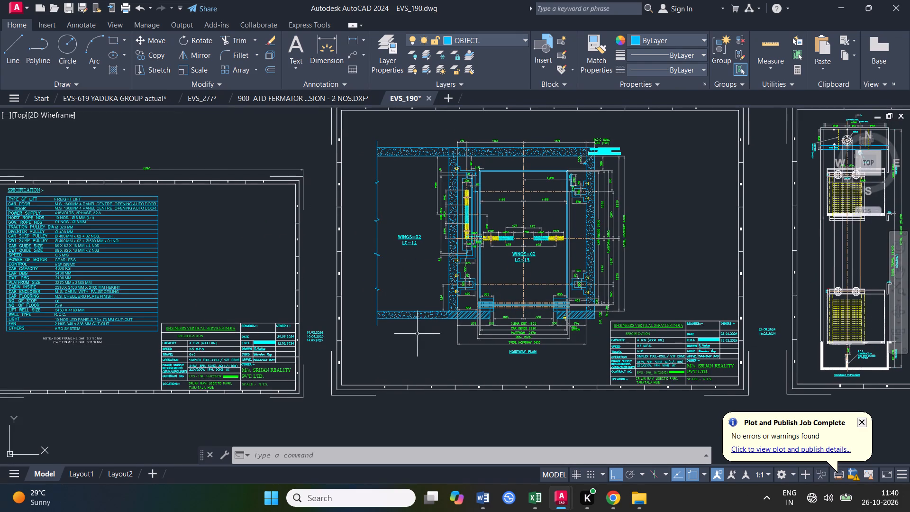
Recheck the rail and bracket position diagram up to its top end for the rail lengths, and return to Word.
{"action": "middle_click_drag", "start_coordinate": [426, 309], "coordinate": [170, 308]}
{"action": "middle_click_drag", "start_coordinate": [492, 308], "coordinate": [149, 341]}
{"action": "middle_click_drag", "start_coordinate": [631, 280], "coordinate": [386, 290]}
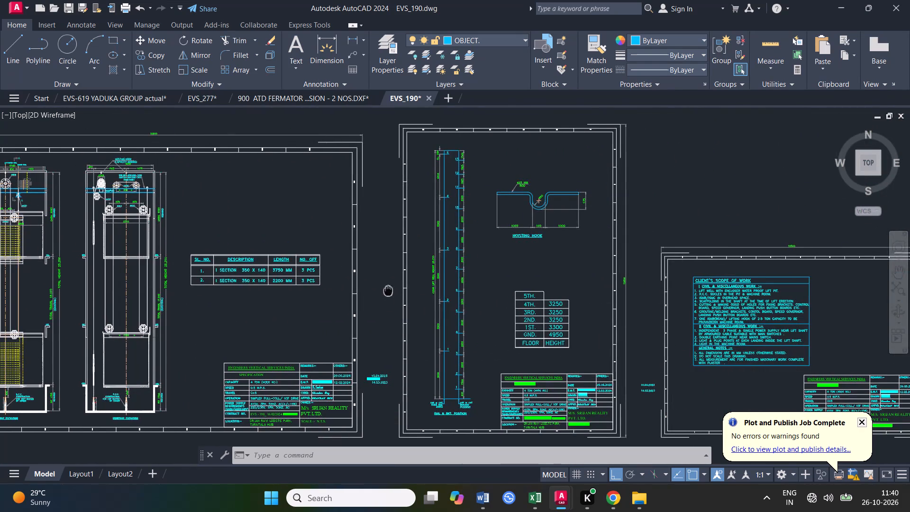
{"action": "scroll", "coordinate": [431, 373], "scroll_direction": "up", "scroll_amount": 2}
{"action": "middle_click_drag", "start_coordinate": [464, 257], "coordinate": [434, 380]}
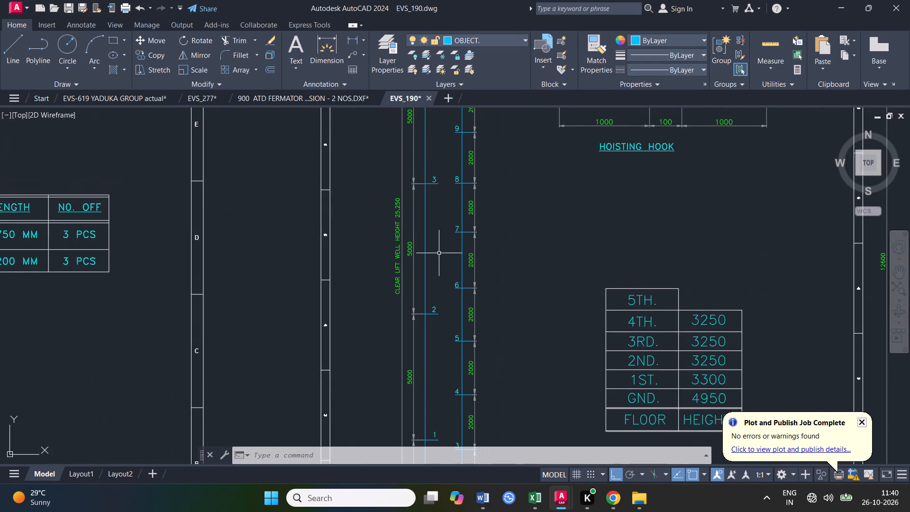
{"action": "middle_click_drag", "start_coordinate": [442, 252], "coordinate": [400, 391]}
{"action": "middle_click_drag", "start_coordinate": [376, 251], "coordinate": [367, 356]}
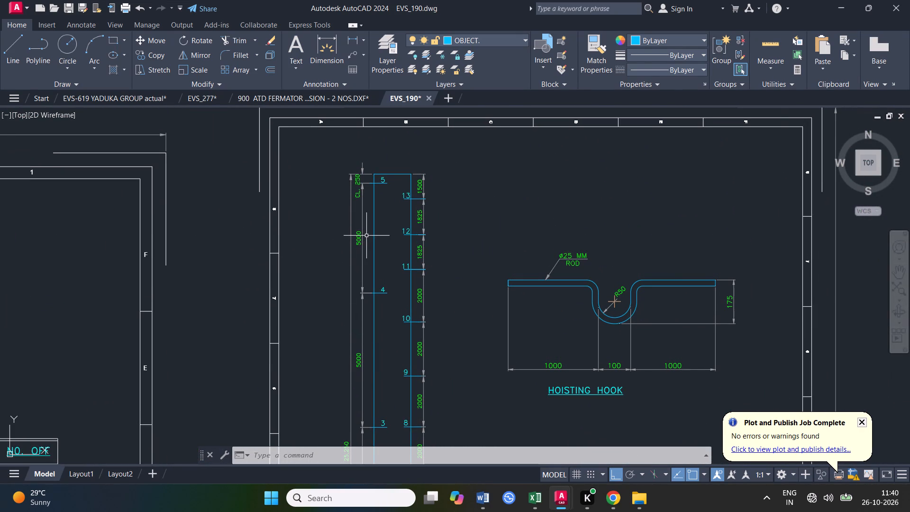
{"action": "left_click", "coordinate": [832, 5]}
Complete the "RAIL -" bullet in the LC 13 list with "16 MM - 10 SET".
{"action": "scroll", "coordinate": [392, 395], "scroll_direction": "down", "scroll_amount": 2}
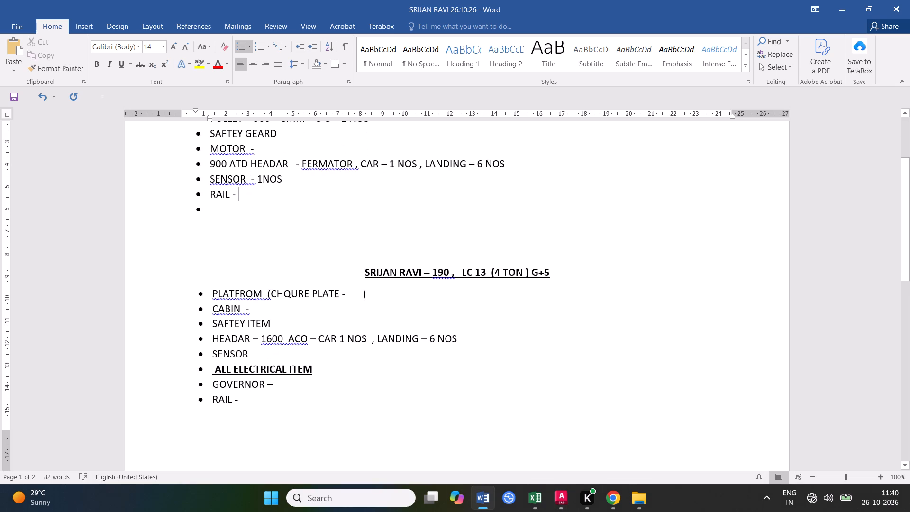
{"action": "left_click", "coordinate": [320, 387]}
{"action": "left_click", "coordinate": [280, 415]}
{"action": "left_click", "coordinate": [264, 400]}
{"action": "key", "text": "space"}
{"action": "type", "text": "16 MM"}
{"action": "key", "text": "space"}
{"action": "type", "text": "10"}
{"action": "key", "text": "space"}
{"action": "type", "text": "NO"}
{"action": "key", "text": "BackSpace"}
{"action": "key", "text": "BackSpace"}
{"action": "key", "text": "BackSpace"}
{"action": "key", "text": "BackSpace"}
{"action": "key", "text": "BackSpace"}
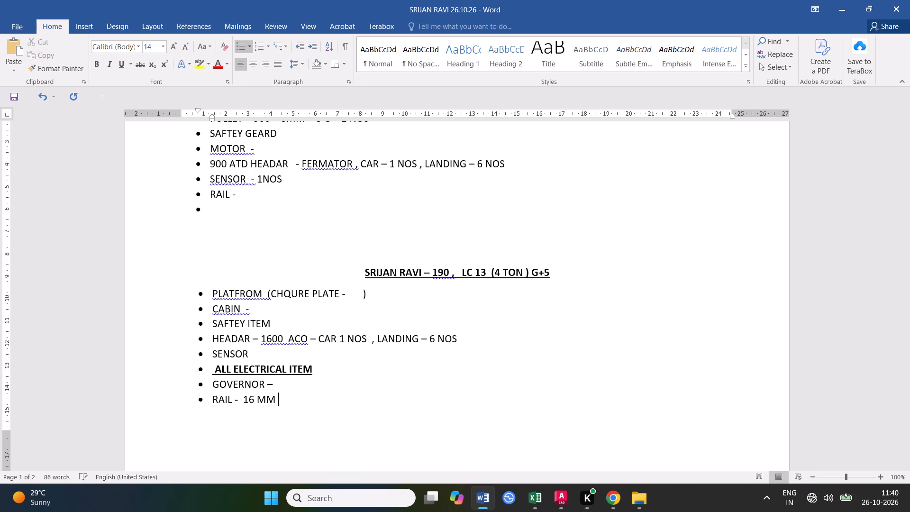
{"action": "key", "text": "space"}
{"action": "type", "text": "- 10 SET"}
{"action": "key", "text": "space"}
Save the document.
{"action": "left_click", "coordinate": [14, 102]}
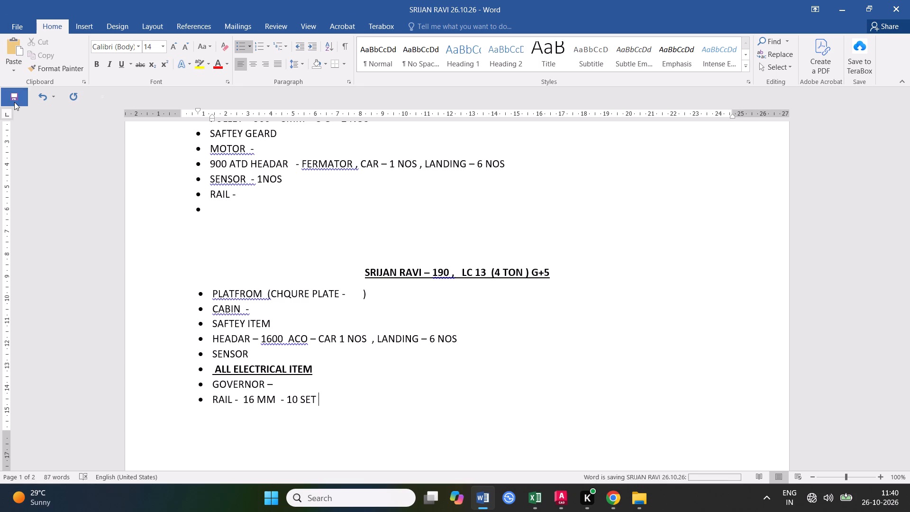
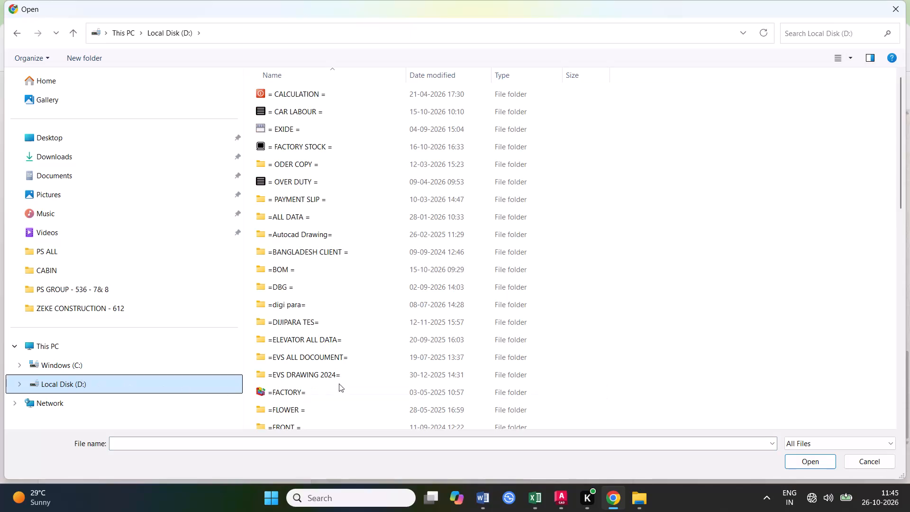
Search the =GAD DRAWING= folder inside =EVS DRAWING 2024= on drive D for "190".
{"action": "double_click", "coordinate": [339, 375]}
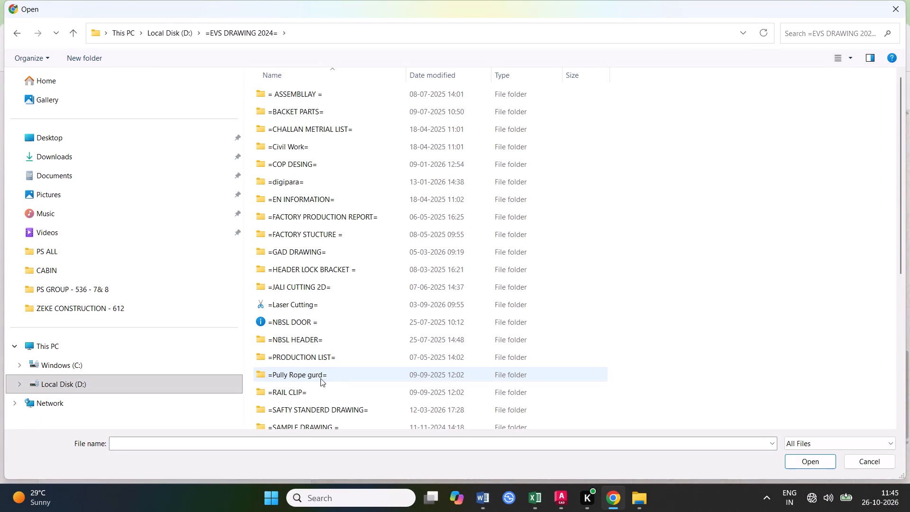
{"action": "double_click", "coordinate": [298, 253]}
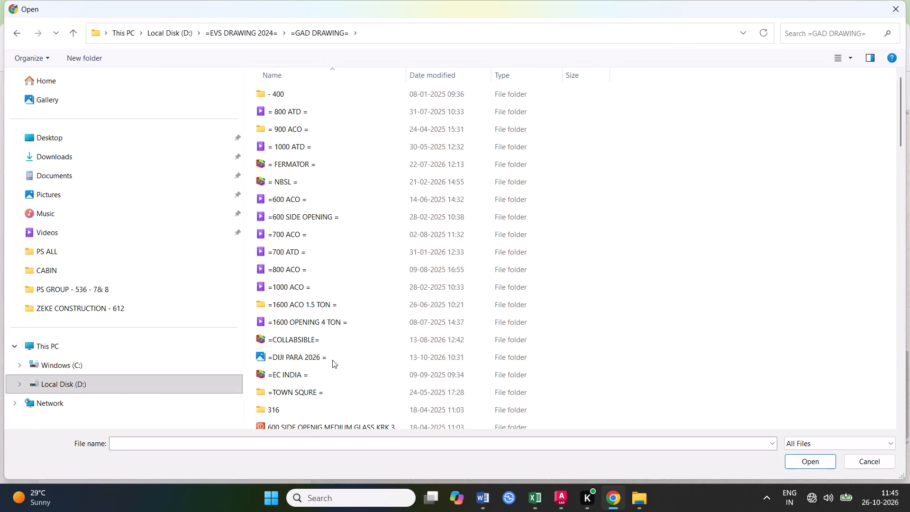
{"action": "left_click", "coordinate": [794, 35]}
{"action": "type", "text": "190"}
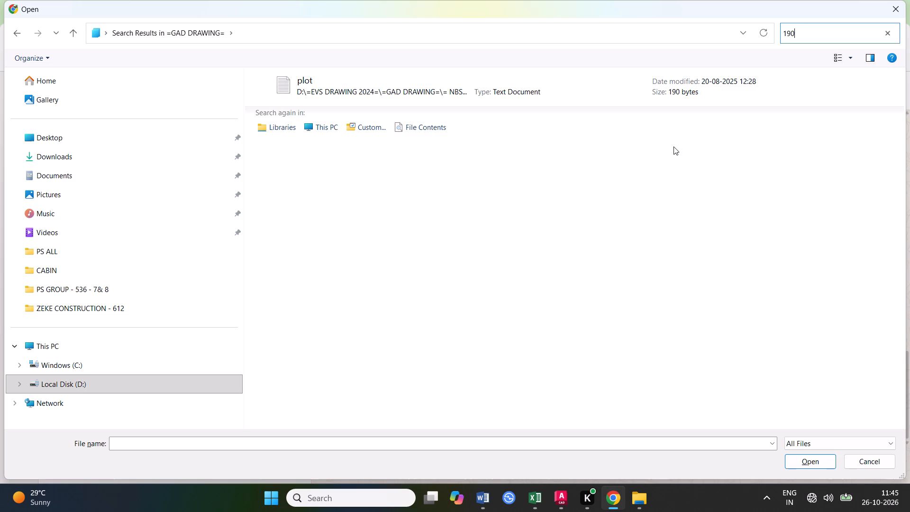
{"action": "double_click", "coordinate": [97, 382]}
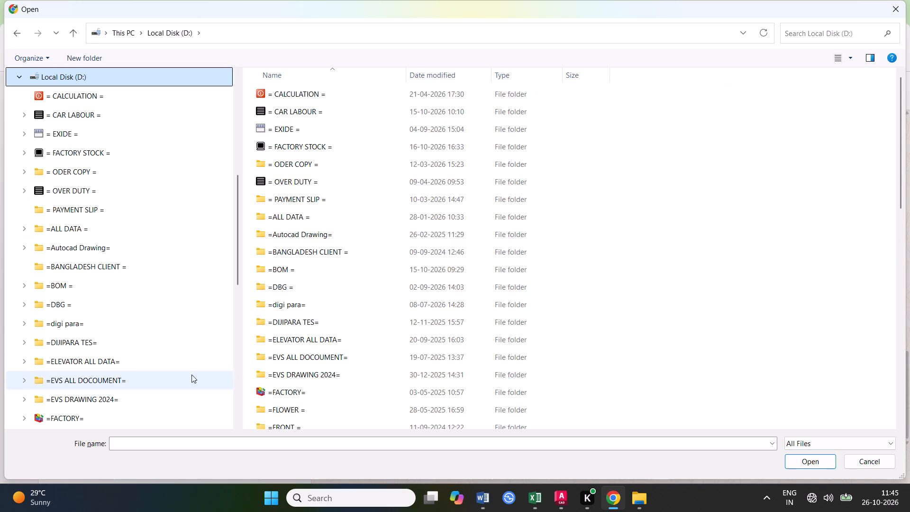
{"action": "double_click", "coordinate": [299, 370]}
{"action": "double_click", "coordinate": [297, 255]}
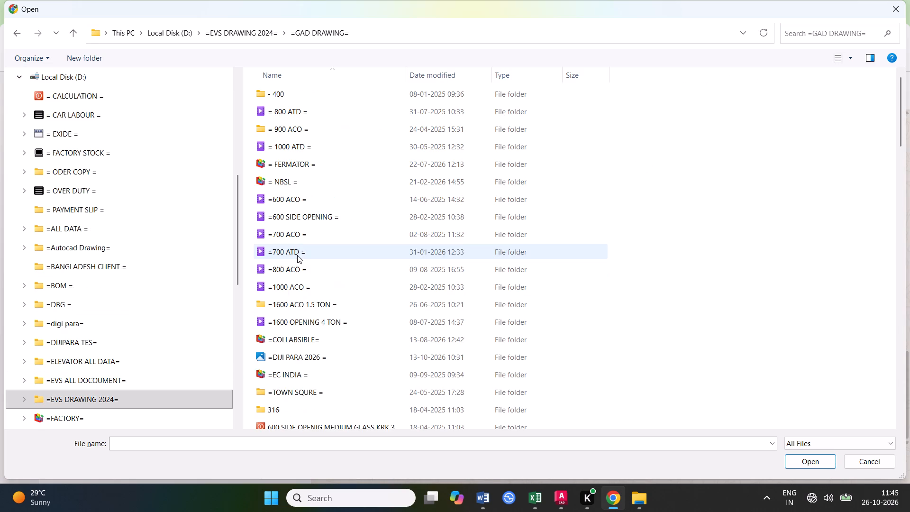
{"action": "double_click", "coordinate": [307, 165]}
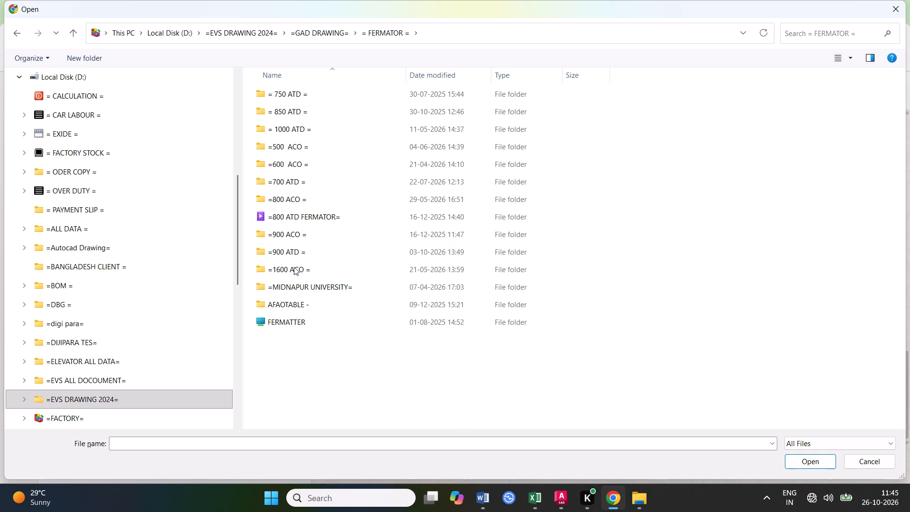
{"action": "double_click", "coordinate": [294, 267]}
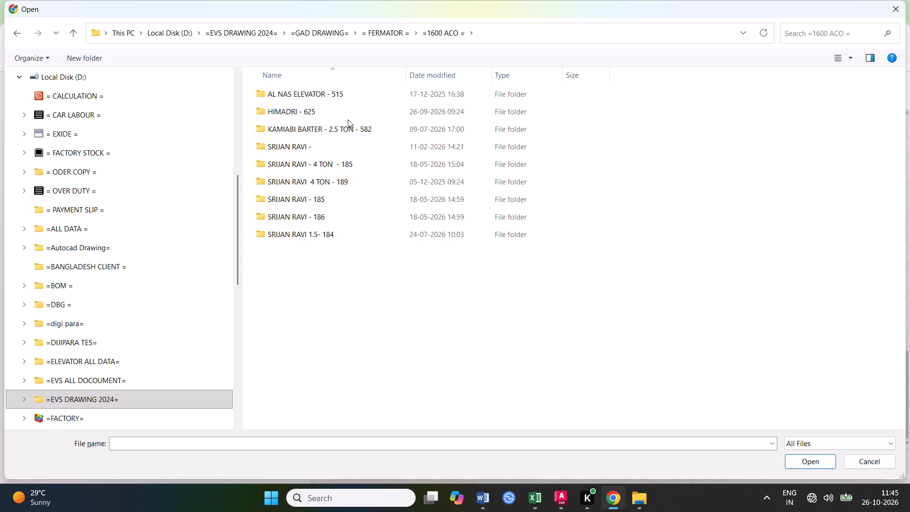
{"action": "double_click", "coordinate": [322, 143]}
{"action": "double_click", "coordinate": [73, 35]}
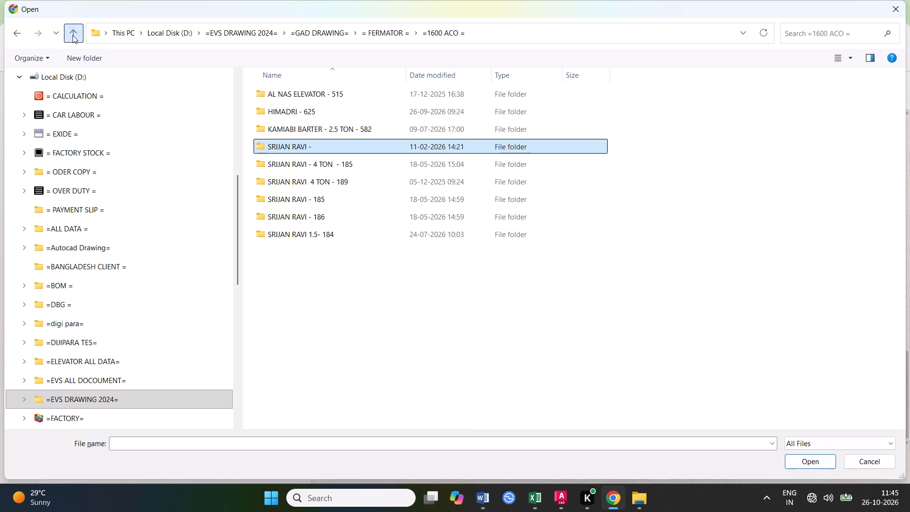
{"action": "left_click", "coordinate": [70, 39]}
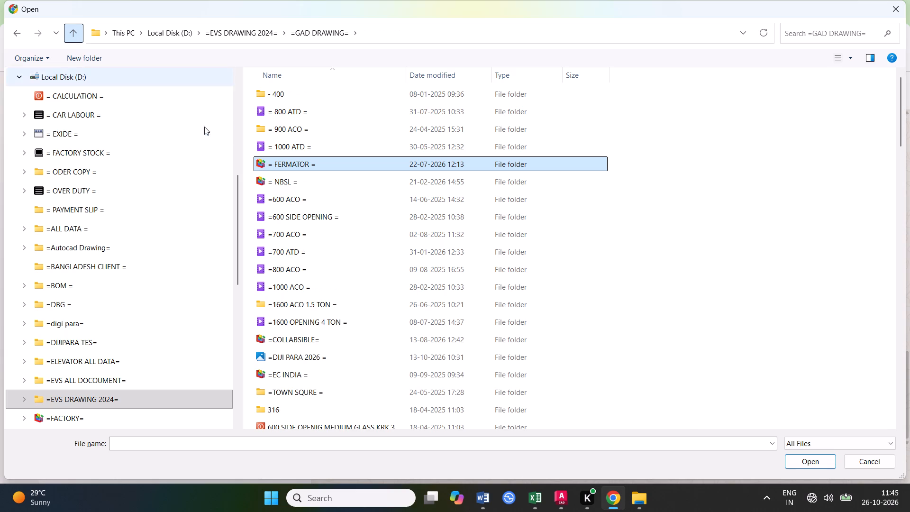
{"action": "scroll", "coordinate": [315, 277], "scroll_direction": "down", "scroll_amount": 19}
{"action": "scroll", "coordinate": [318, 274], "scroll_direction": "down", "scroll_amount": 5}
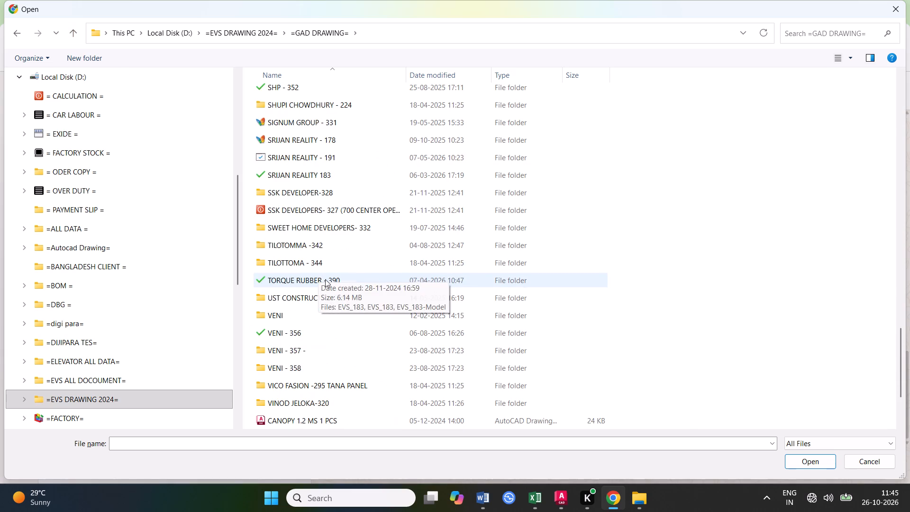
{"action": "scroll", "coordinate": [323, 263], "scroll_direction": "down", "scroll_amount": 6}
{"action": "scroll", "coordinate": [325, 362], "scroll_direction": "down", "scroll_amount": 6}
{"action": "scroll", "coordinate": [322, 347], "scroll_direction": "up", "scroll_amount": 6}
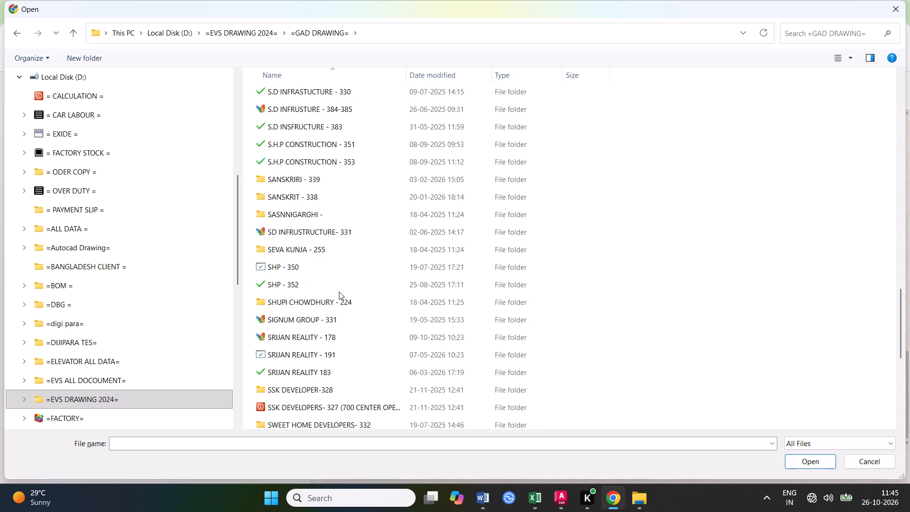
{"action": "scroll", "coordinate": [339, 292], "scroll_direction": "up", "scroll_amount": 7}
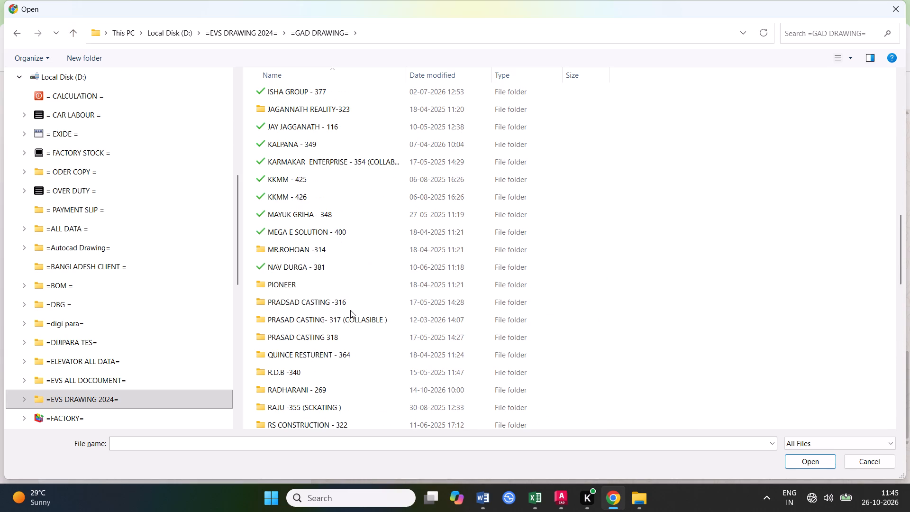
{"action": "scroll", "coordinate": [350, 310], "scroll_direction": "up", "scroll_amount": 5}
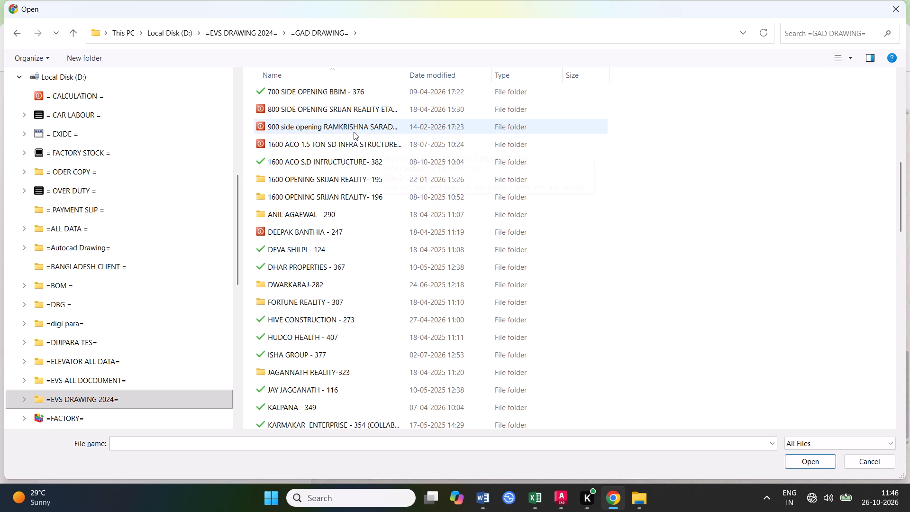
{"action": "scroll", "coordinate": [370, 213], "scroll_direction": "up", "scroll_amount": 16}
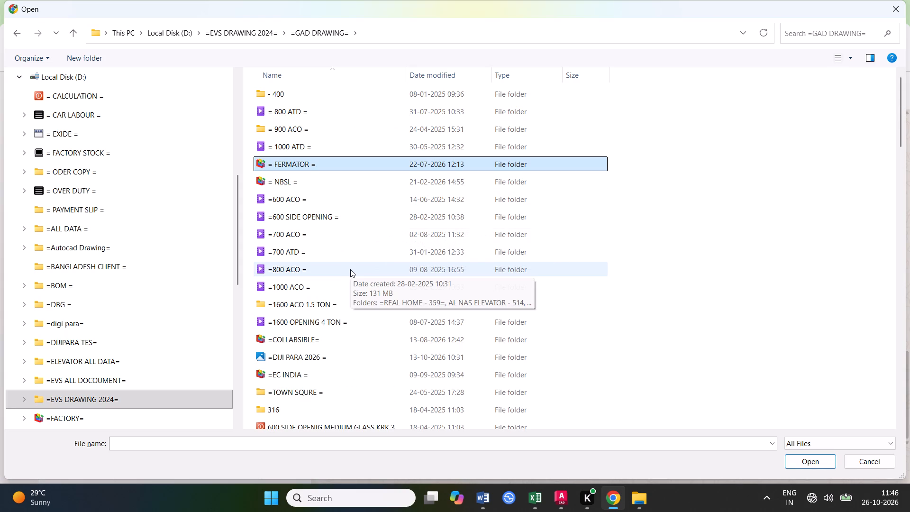
{"action": "scroll", "coordinate": [340, 277], "scroll_direction": "down", "scroll_amount": 4}
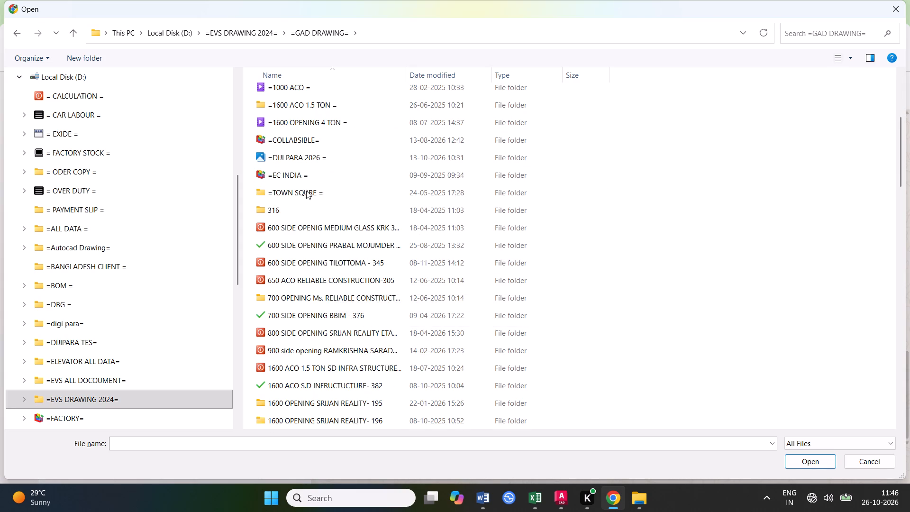
{"action": "double_click", "coordinate": [312, 124]}
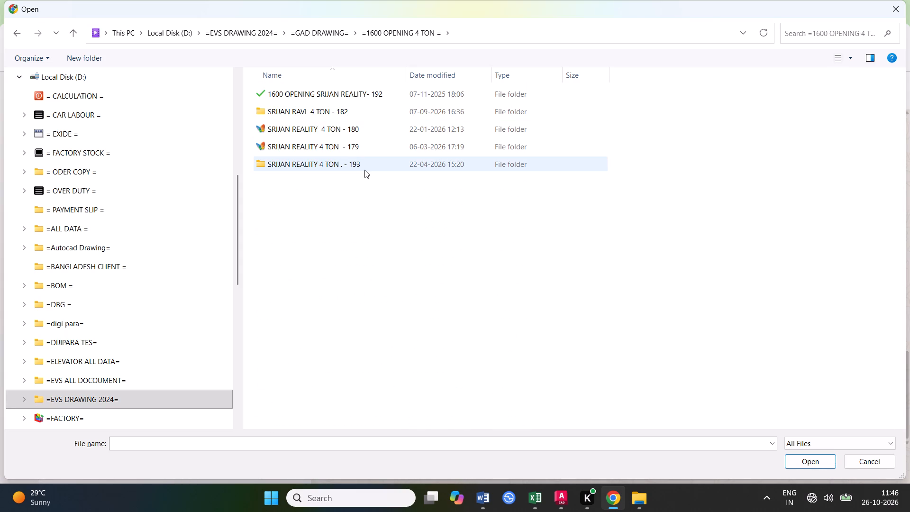
{"action": "double_click", "coordinate": [350, 117]}
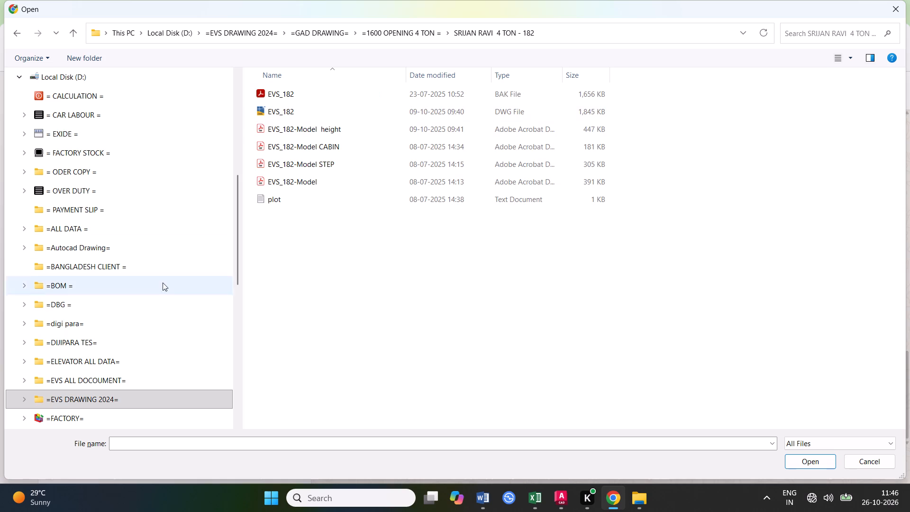
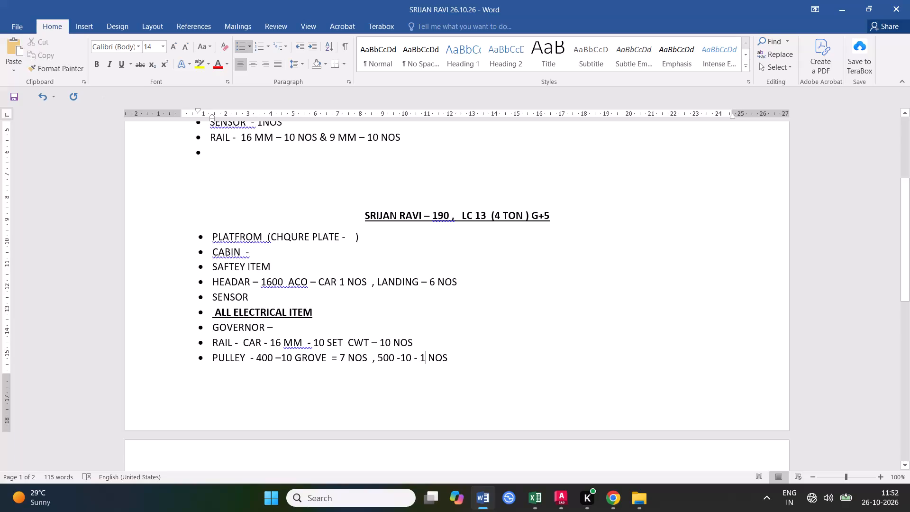
Correct GROVE to GROOVE in the LC 13 PULLEY line and remove the extra space before "1 NOS".
{"action": "key", "text": "Left"}
{"action": "key", "text": "BackSpace"}
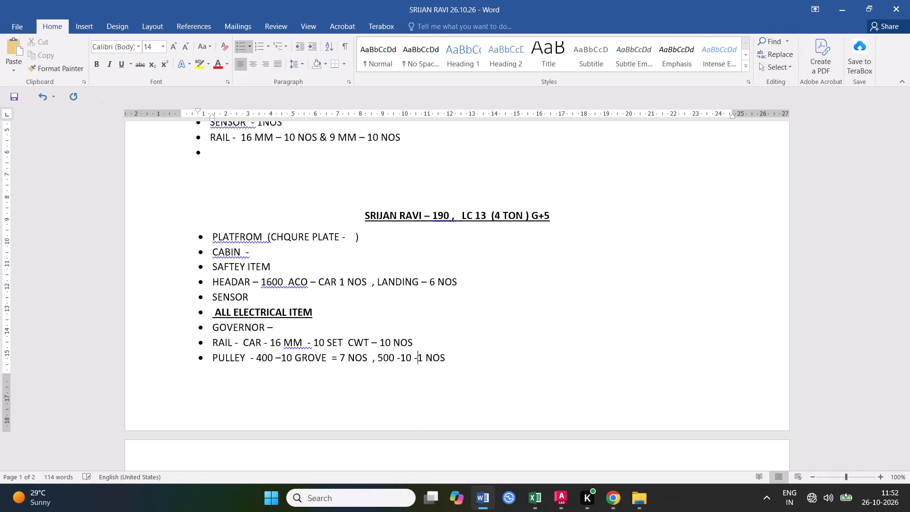
{"action": "left_click", "coordinate": [315, 363]}
{"action": "key", "text": "o"}
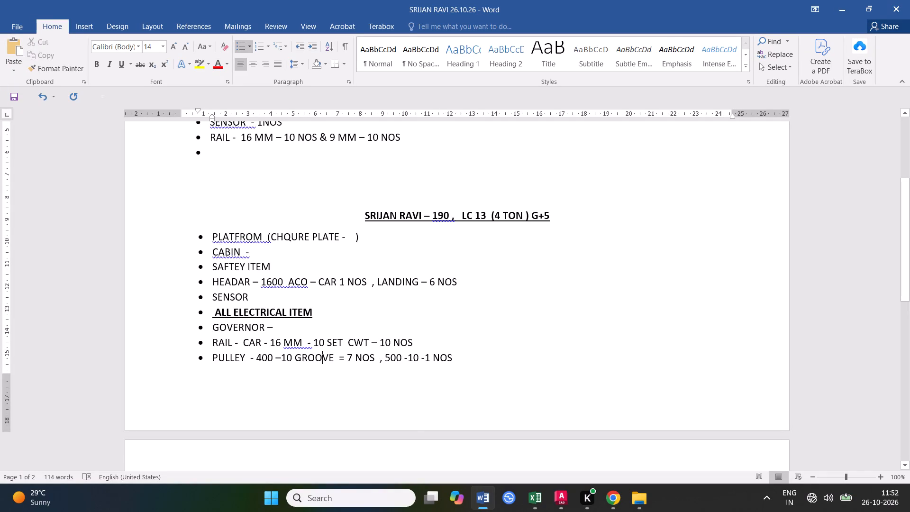
{"action": "left_click", "coordinate": [431, 357]}
{"action": "left_click", "coordinate": [419, 355]}
Copy the word GROOVE to follow "500 -10" in the LC 13 PULLEY line, save the document and check both parts lists.
{"action": "left_click_drag", "start_coordinate": [332, 361], "coordinate": [295, 358]}
{"action": "key", "text": "ctrl+c"}
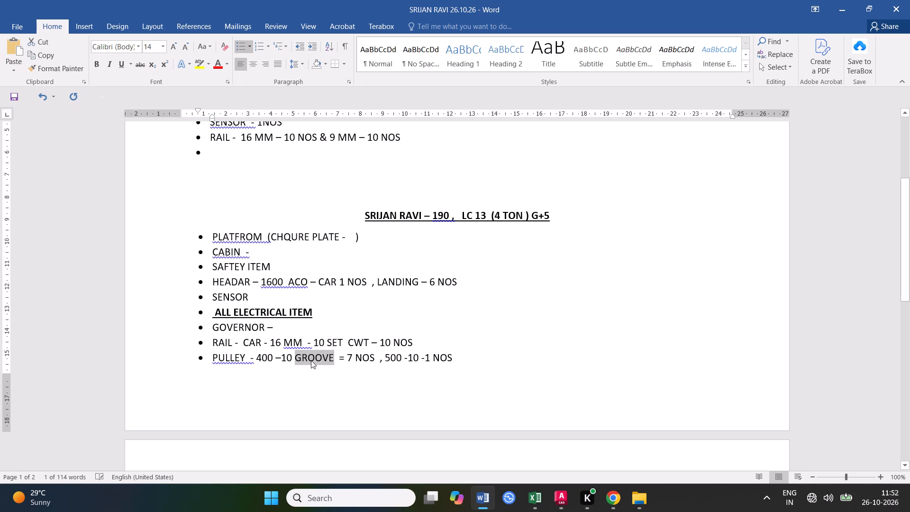
{"action": "left_click", "coordinate": [401, 359]}
{"action": "left_click", "coordinate": [419, 355]}
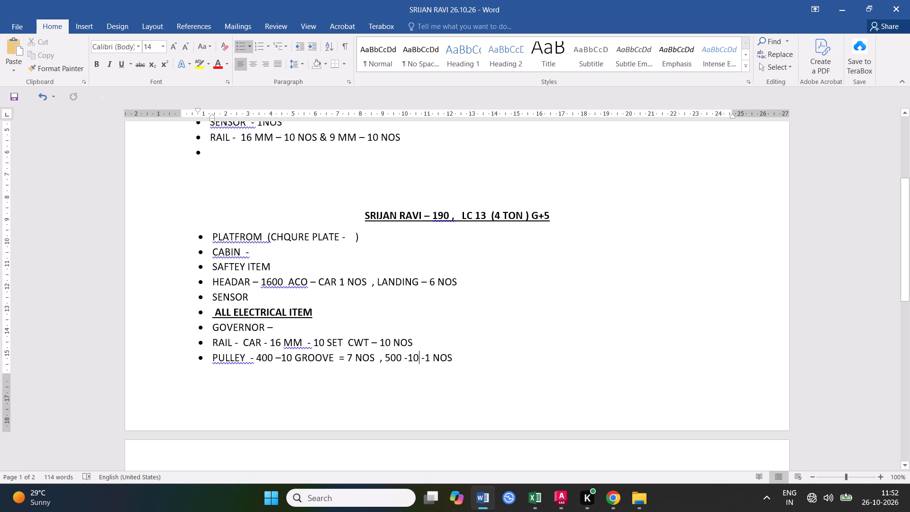
{"action": "key", "text": "ctrl+v"}
{"action": "key", "text": "space"}
{"action": "left_click", "coordinate": [497, 367]}
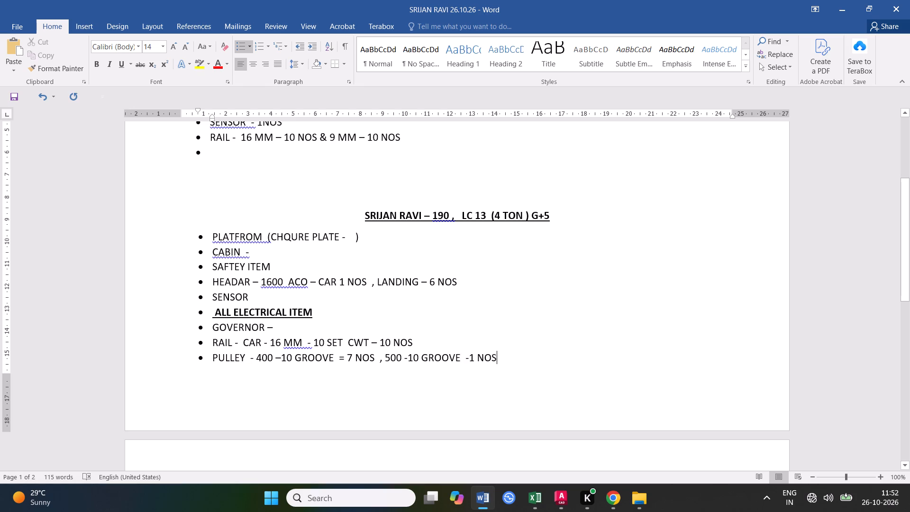
{"action": "left_click", "coordinate": [15, 103]}
{"action": "scroll", "coordinate": [455, 319], "scroll_direction": "up", "scroll_amount": 8}
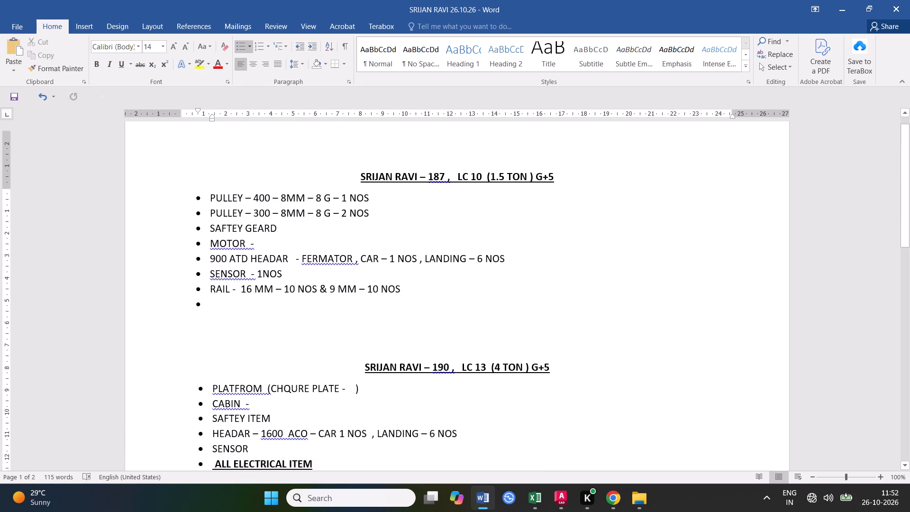
{"action": "scroll", "coordinate": [459, 299], "scroll_direction": "up", "scroll_amount": 1}
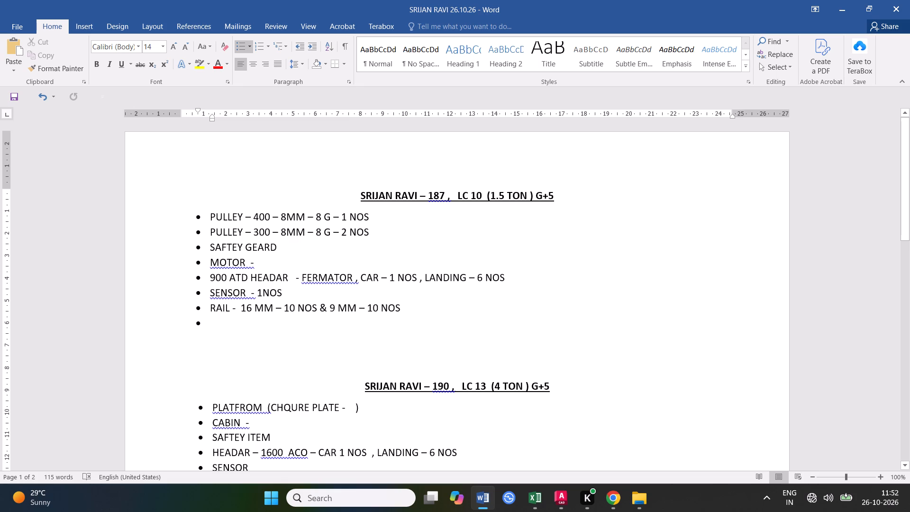
{"action": "scroll", "coordinate": [358, 255], "scroll_direction": "down", "scroll_amount": 8}
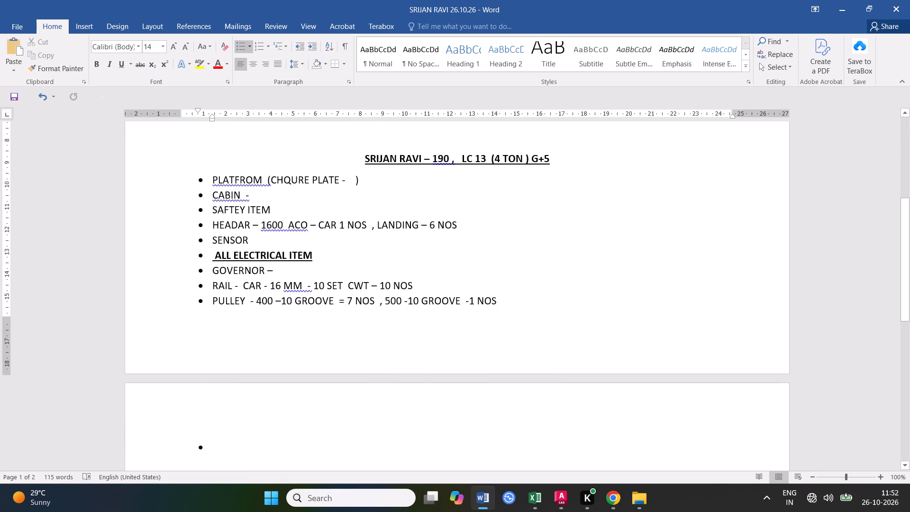
{"action": "left_click", "coordinate": [5, 103]}
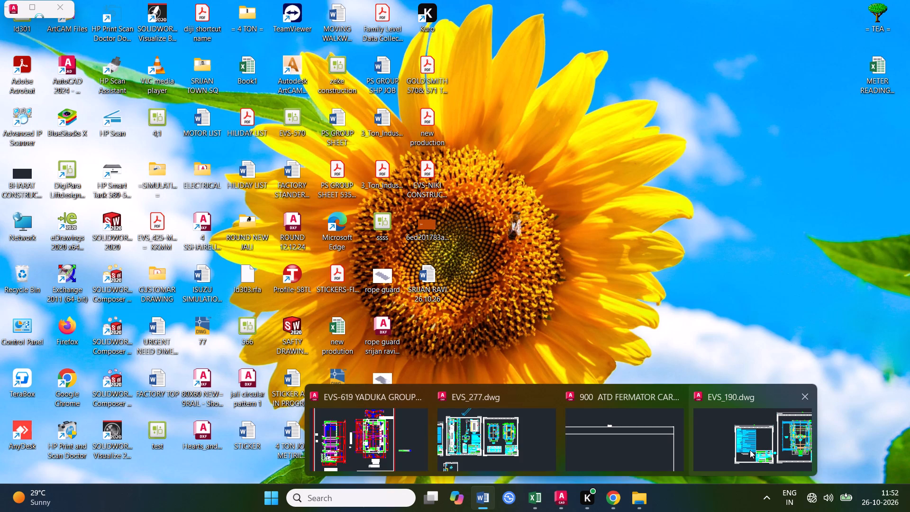
Switch to EVS_190.dwg in AutoCAD and examine the entrance, car and platform dimensions in the LC-13 hoistway plan.
{"action": "left_click", "coordinate": [750, 450]}
{"action": "scroll", "coordinate": [422, 265], "scroll_direction": "down", "scroll_amount": 1}
{"action": "middle_click_drag", "start_coordinate": [674, 297], "coordinate": [480, 286]}
{"action": "middle_click_drag", "start_coordinate": [558, 254], "coordinate": [494, 277]}
{"action": "scroll", "coordinate": [430, 266], "scroll_direction": "up", "scroll_amount": 2}
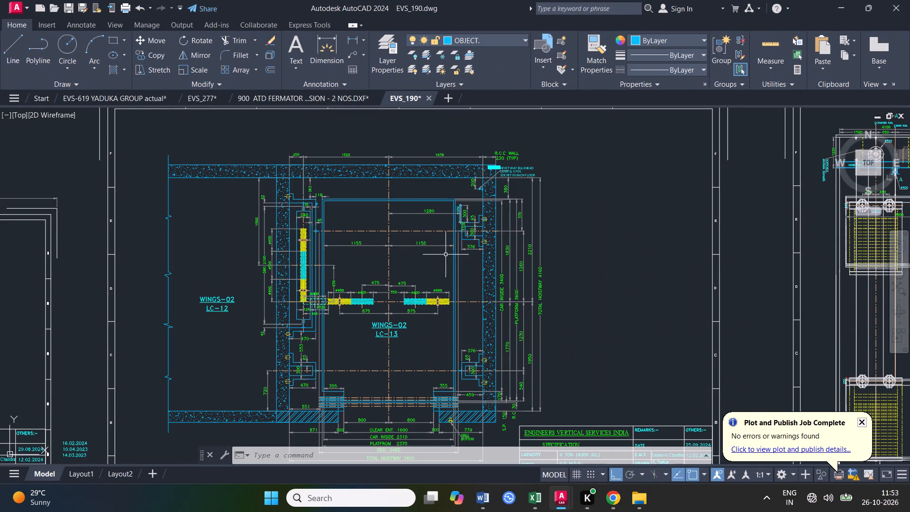
{"action": "middle_click_drag", "start_coordinate": [449, 337], "coordinate": [492, 283]}
{"action": "scroll", "coordinate": [478, 372], "scroll_direction": "up", "scroll_amount": 2}
{"action": "middle_click_drag", "start_coordinate": [446, 362], "coordinate": [446, 344]}
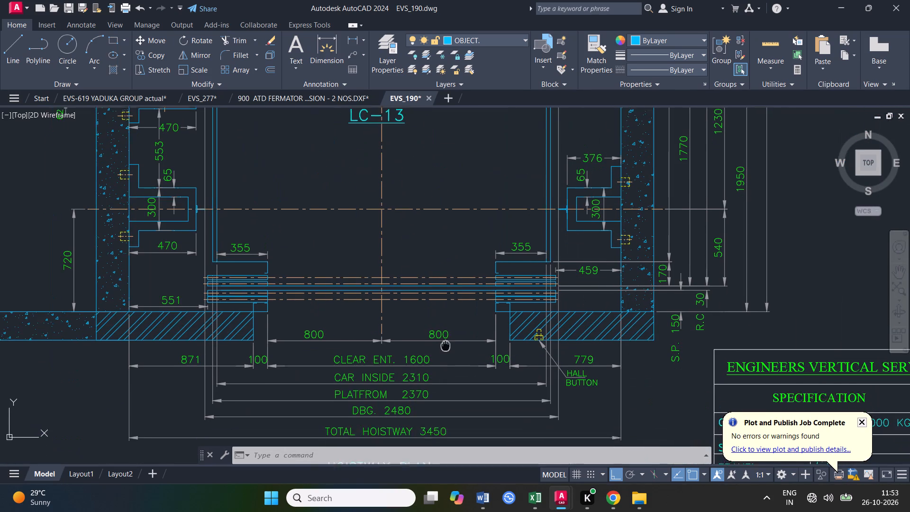
{"action": "middle_click_drag", "start_coordinate": [446, 344], "coordinate": [446, 326]}
{"action": "scroll", "coordinate": [437, 329], "scroll_direction": "down", "scroll_amount": 3}
{"action": "middle_click_drag", "start_coordinate": [488, 313], "coordinate": [501, 324]}
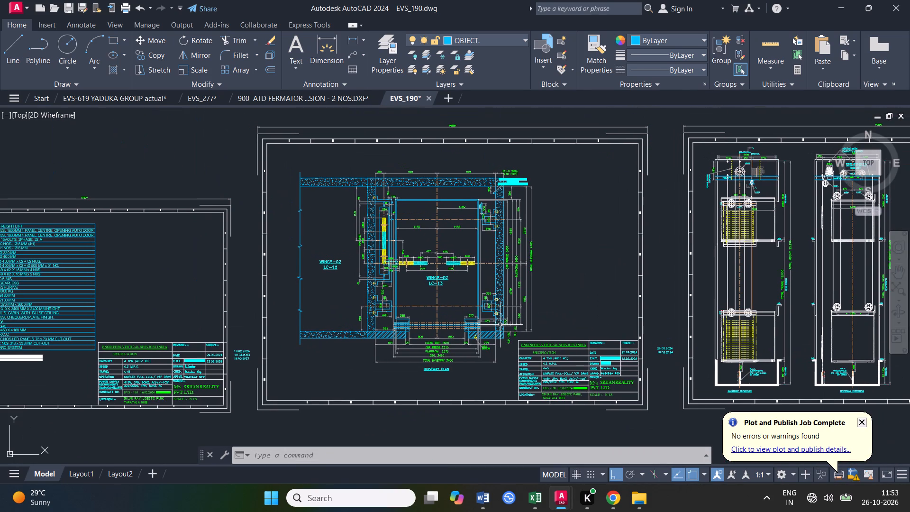
{"action": "scroll", "coordinate": [446, 347], "scroll_direction": "up", "scroll_amount": 2}
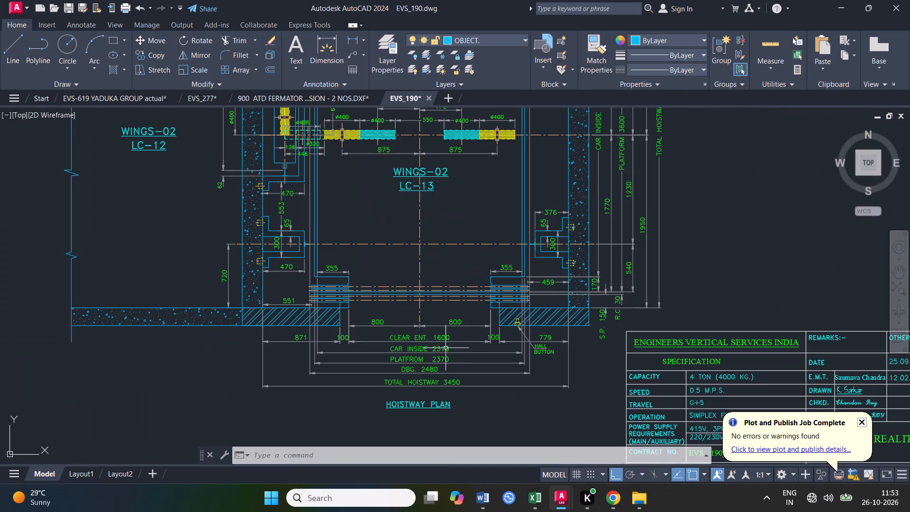
{"action": "middle_click_drag", "start_coordinate": [469, 271], "coordinate": [465, 283]}
{"action": "middle_click_drag", "start_coordinate": [691, 238], "coordinate": [690, 248]}
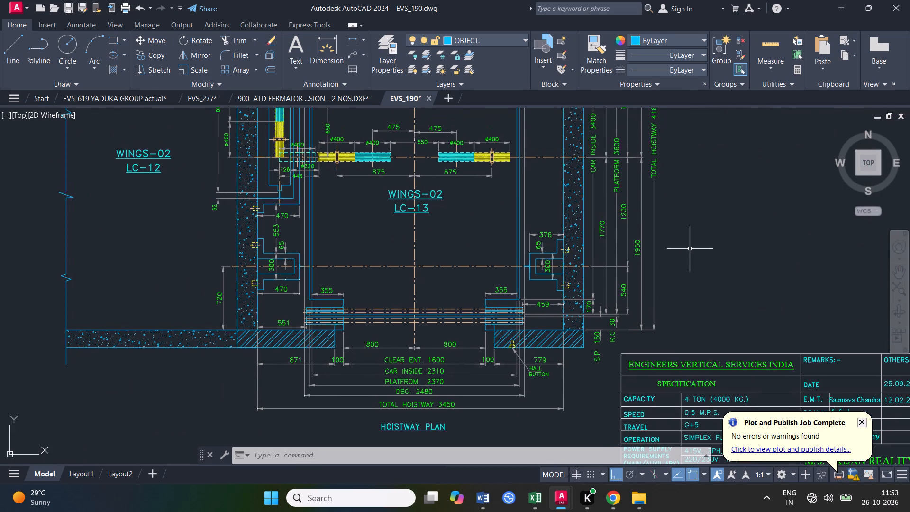
Examine the car and counterweight pulley layout and sizes in the LC-13 hoistway plan.
{"action": "scroll", "coordinate": [512, 256], "scroll_direction": "down", "scroll_amount": 1}
{"action": "middle_click_drag", "start_coordinate": [486, 241], "coordinate": [480, 269]}
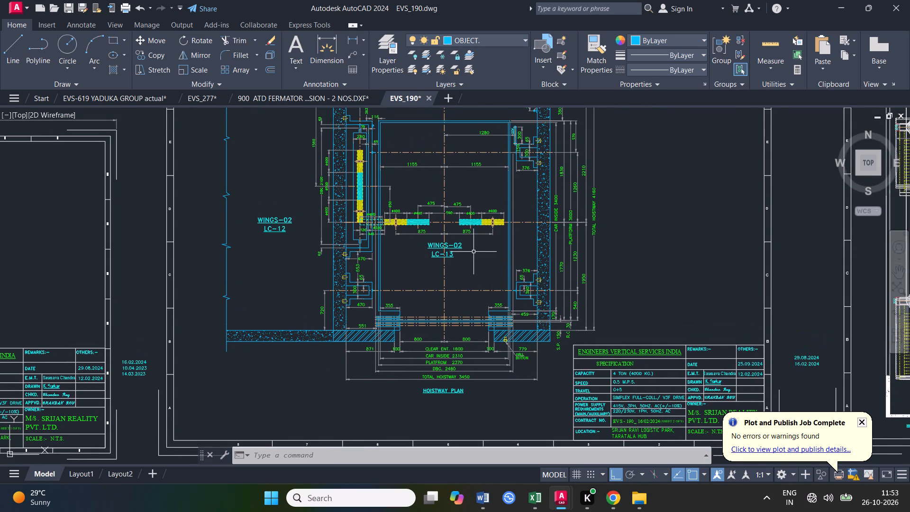
{"action": "scroll", "coordinate": [471, 251], "scroll_direction": "down", "scroll_amount": 1}
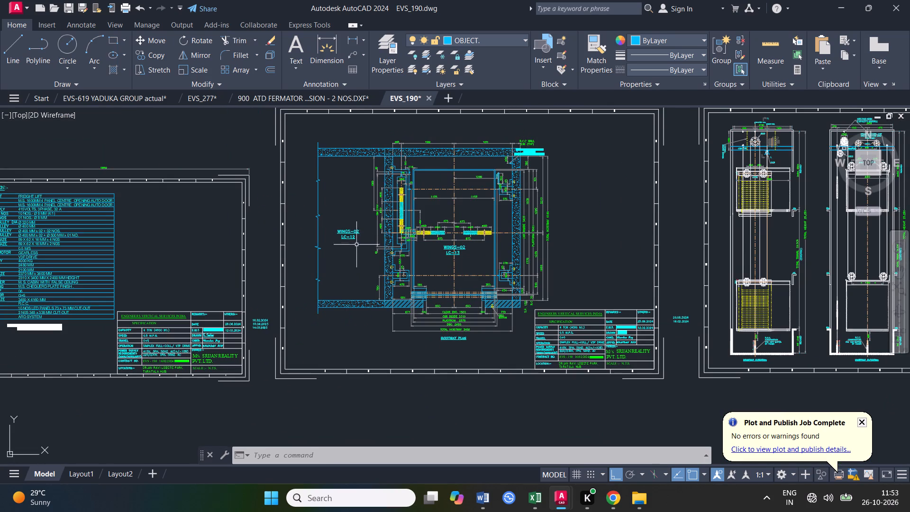
{"action": "scroll", "coordinate": [494, 329], "scroll_direction": "up", "scroll_amount": 1}
{"action": "scroll", "coordinate": [447, 296], "scroll_direction": "up", "scroll_amount": 1}
{"action": "scroll", "coordinate": [411, 268], "scroll_direction": "down", "scroll_amount": 2}
{"action": "middle_click_drag", "start_coordinate": [427, 230], "coordinate": [404, 274]}
{"action": "scroll", "coordinate": [409, 251], "scroll_direction": "up", "scroll_amount": 3}
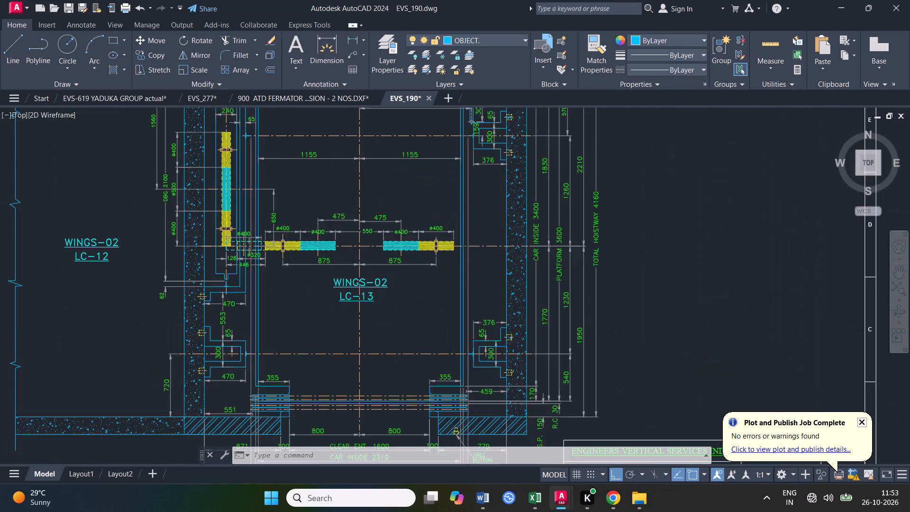
{"action": "scroll", "coordinate": [401, 247], "scroll_direction": "down", "scroll_amount": 3}
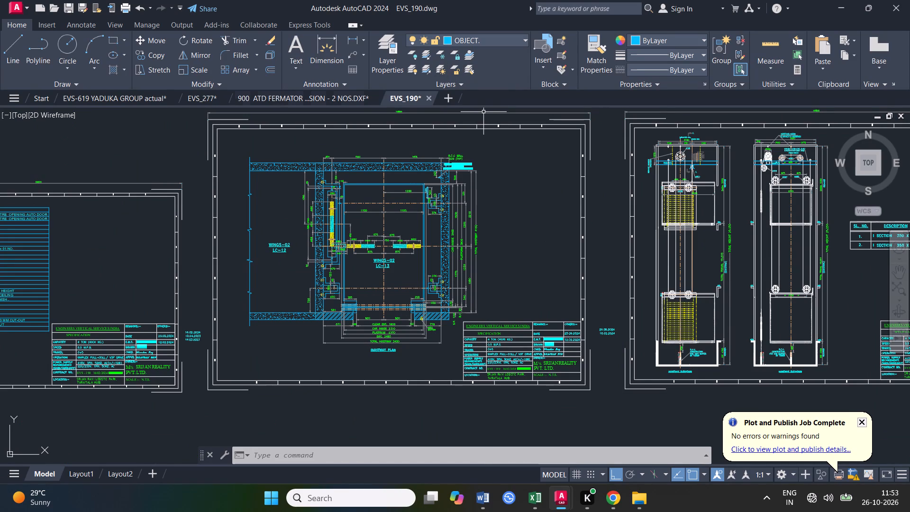
{"action": "scroll", "coordinate": [389, 221], "scroll_direction": "up", "scroll_amount": 1}
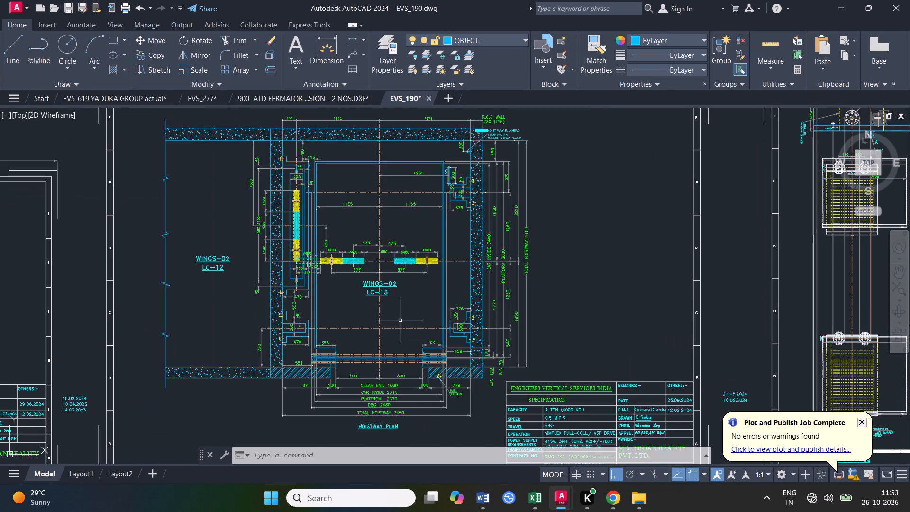
{"action": "scroll", "coordinate": [387, 267], "scroll_direction": "up", "scroll_amount": 1}
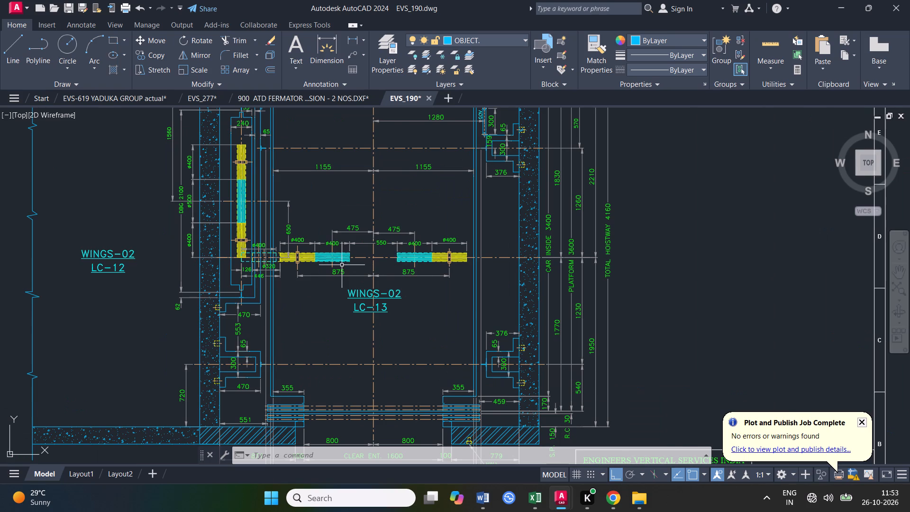
{"action": "scroll", "coordinate": [340, 266], "scroll_direction": "down", "scroll_amount": 1}
{"action": "middle_click_drag", "start_coordinate": [371, 187], "coordinate": [379, 198]}
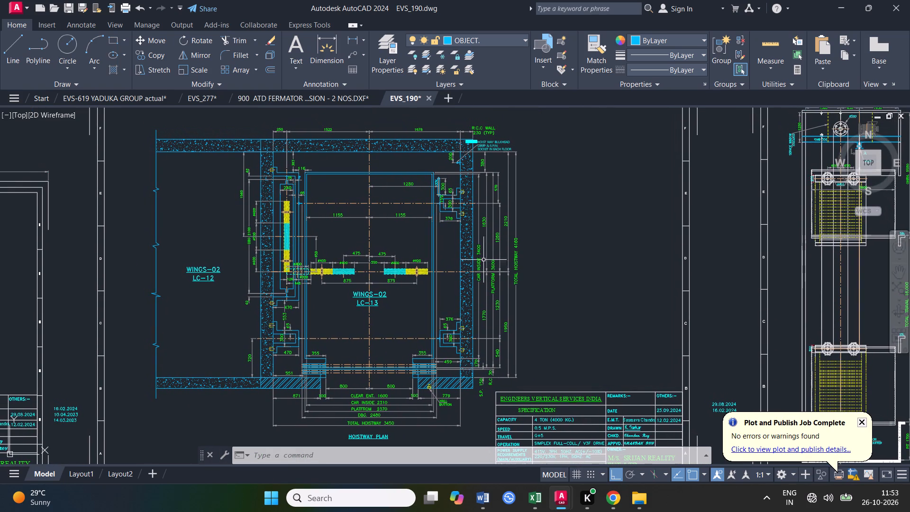